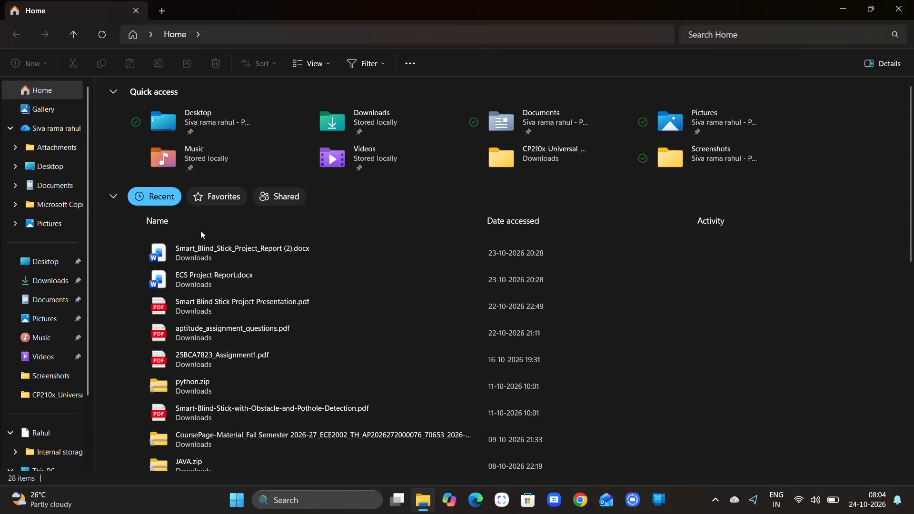
Open the Smart_Blind_Stick_Project_Report (2).docx file from the recent files and enable editing.
double_click(236, 256)
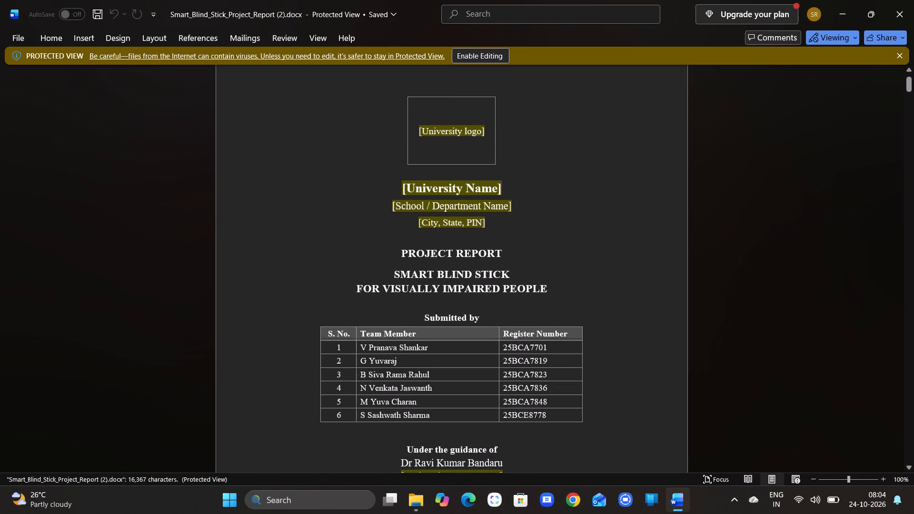
left_click(477, 53)
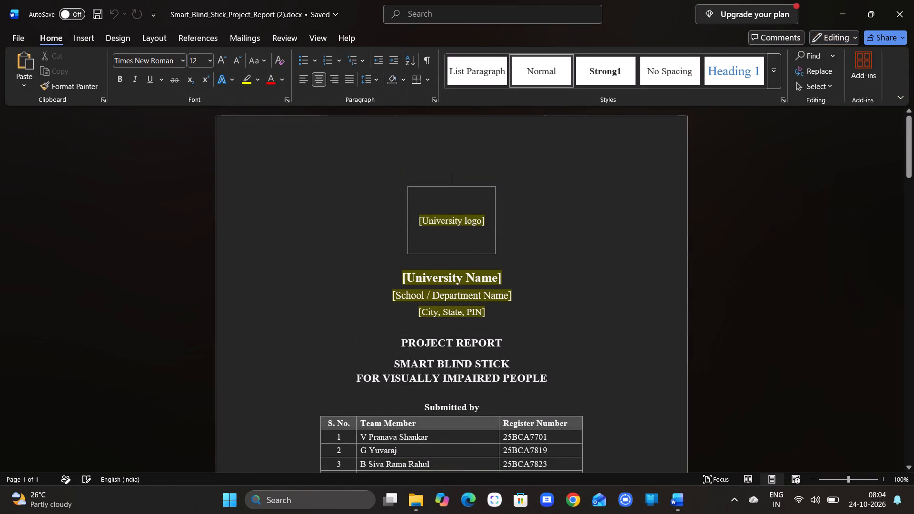
Delete the highlighted university placeholder block above the PROJECT REPORT title on the cover page.
left_click(504, 325)
left_click_drag(500, 321, 476, 290)
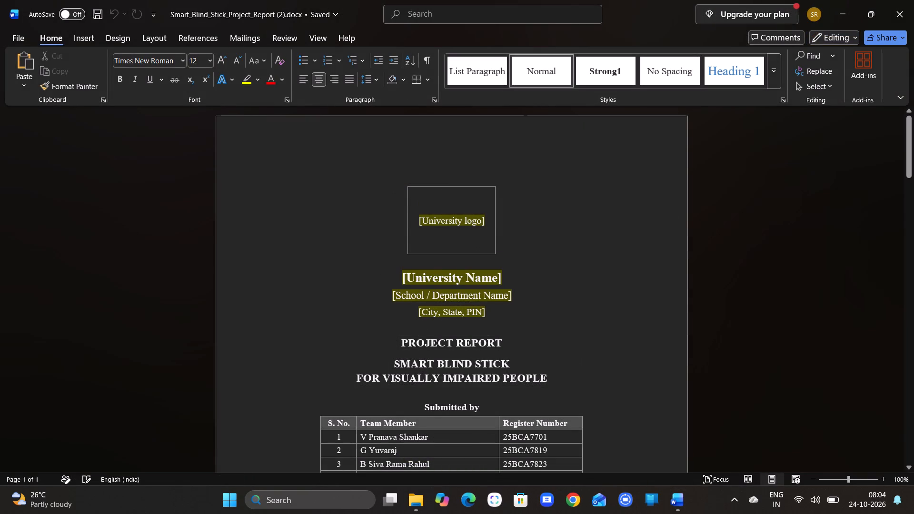
left_click_drag(476, 290, 397, 193)
key("BackSpace")
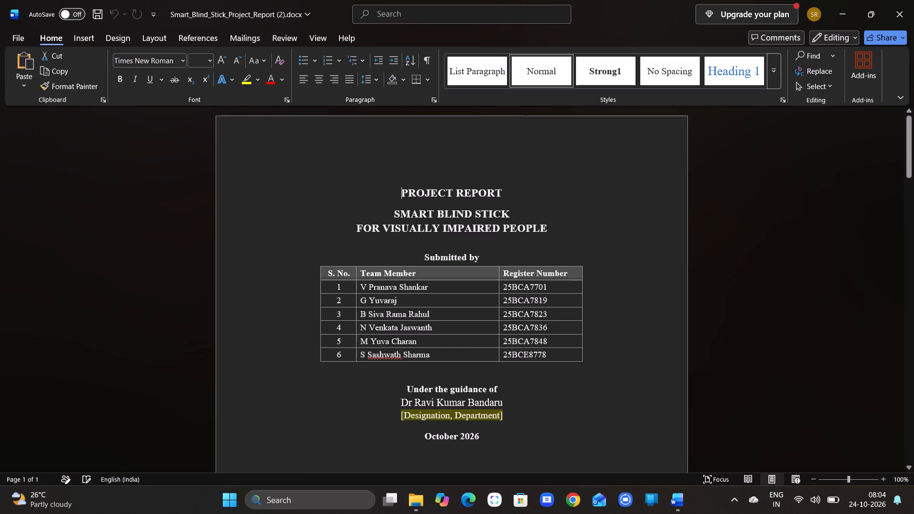
Look through the report's pages down to the source code listings in Appendix A, including the Listing A.2 firmware outline.
scroll(617, 199, "down", 2)
scroll(617, 199, "down", 20)
scroll(617, 199, "down", 3)
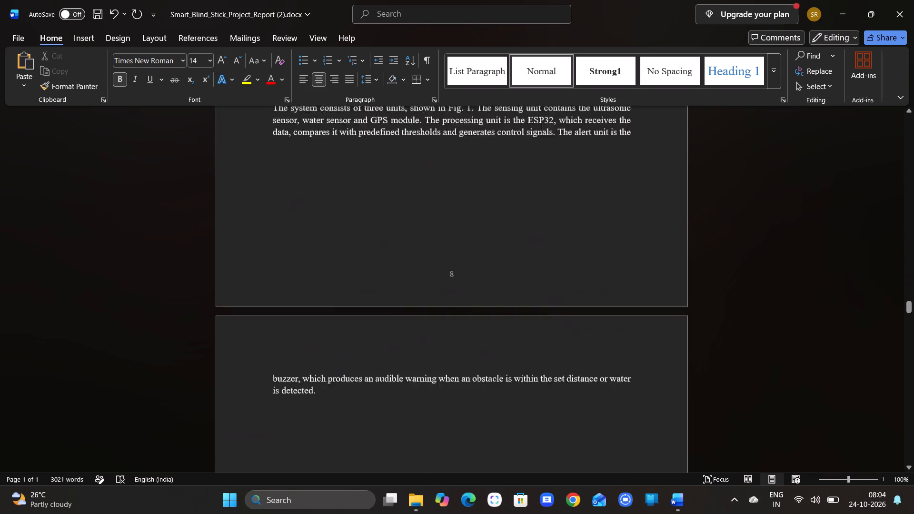
scroll(617, 199, "down", 9)
scroll(617, 199, "down", 12)
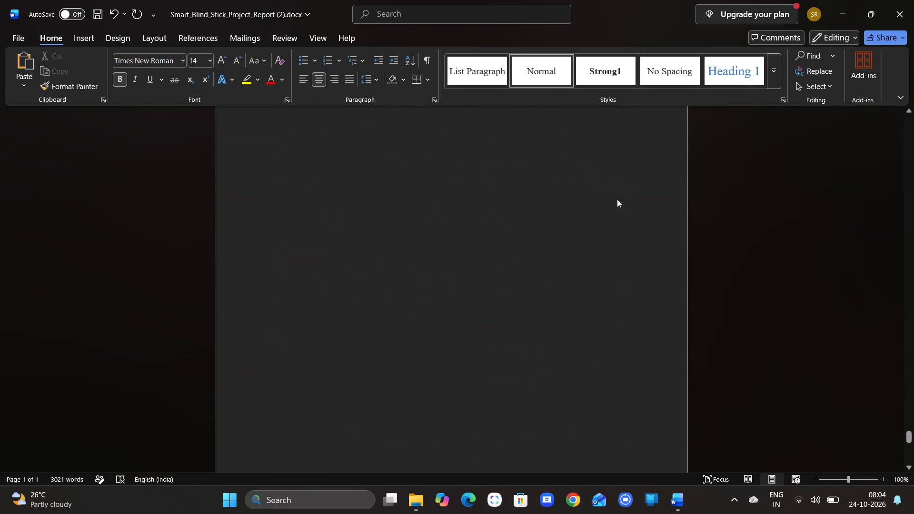
scroll(617, 199, "down", 2)
scroll(617, 199, "up", 1)
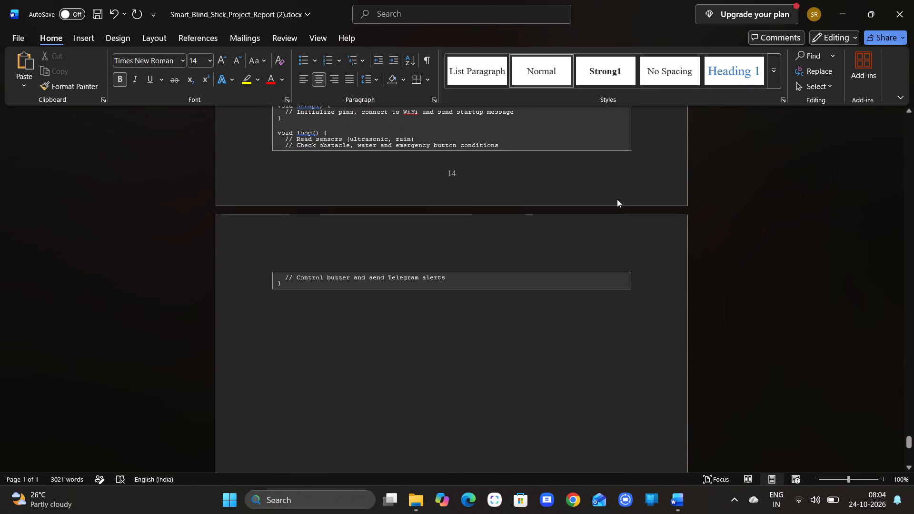
scroll(617, 199, "up", 3)
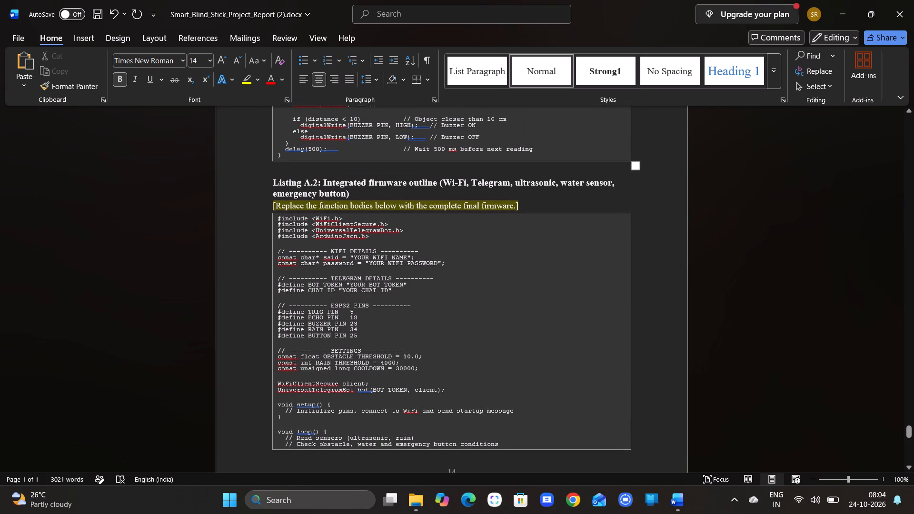
scroll(617, 199, "up", 2)
scroll(617, 199, "down", 1)
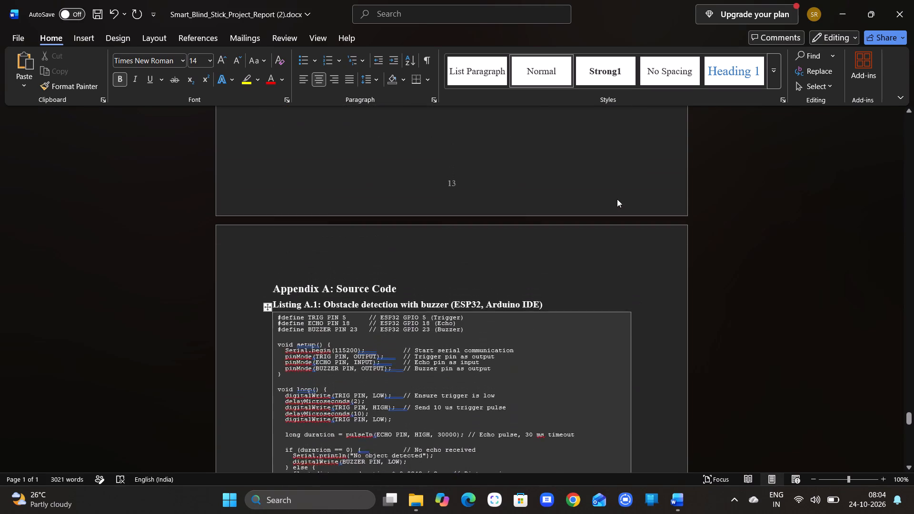
scroll(617, 199, "down", 1)
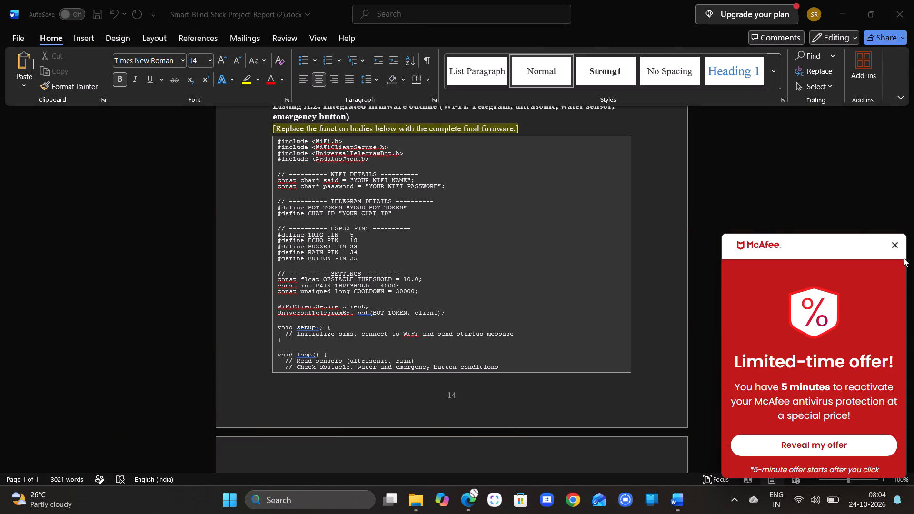
Dismiss the McAfee limited-time offer pop-up.
left_click(899, 242)
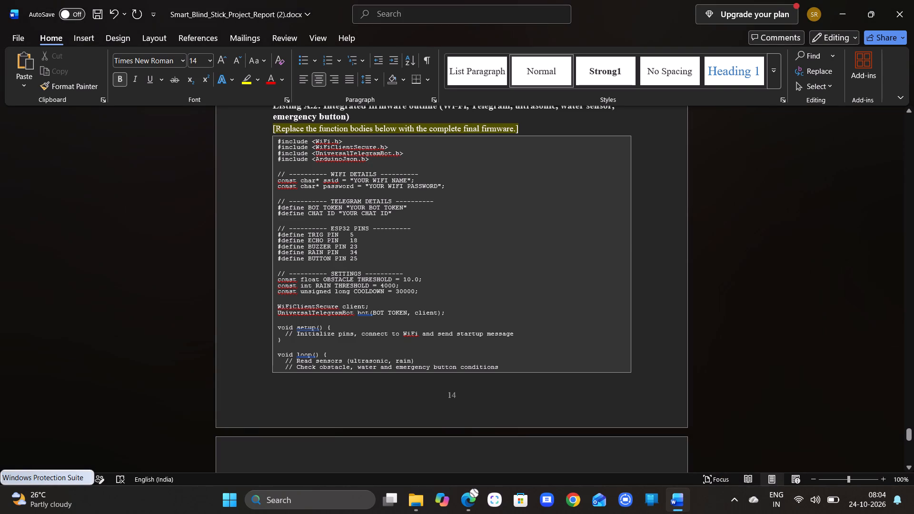
Look back through the report from the appendix firmware listing to the guide details on the cover page.
scroll(667, 182, "up", 12)
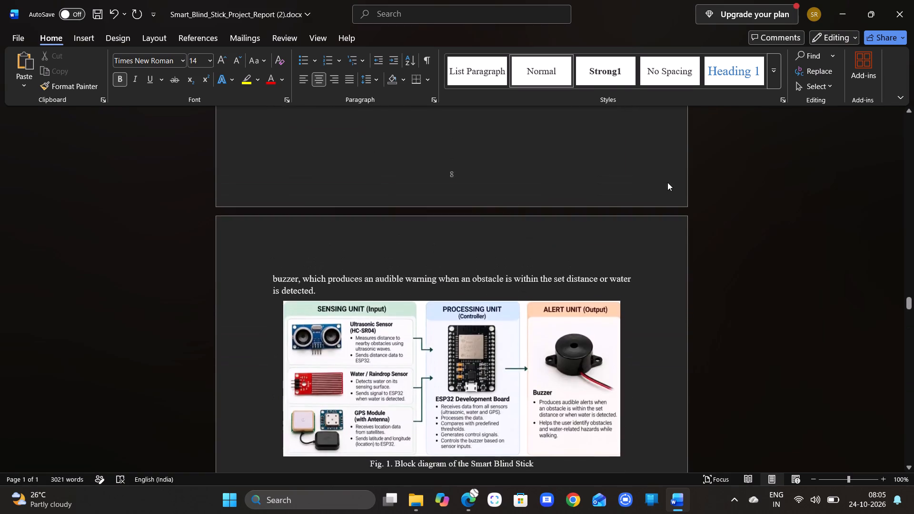
scroll(667, 182, "up", 7)
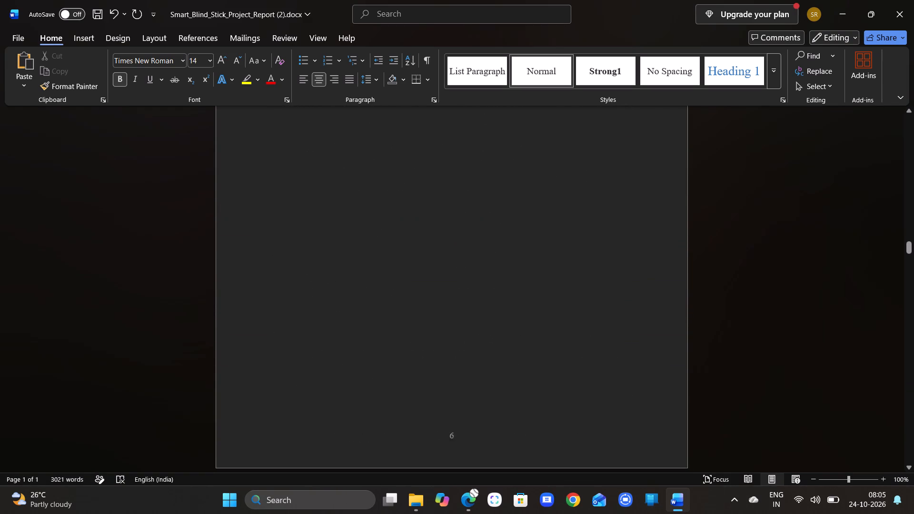
scroll(667, 182, "up", 8)
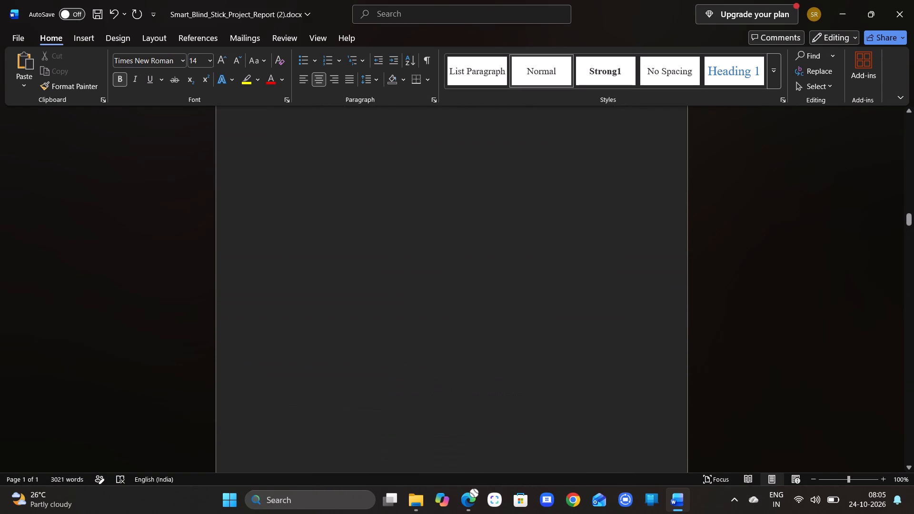
scroll(667, 182, "up", 7)
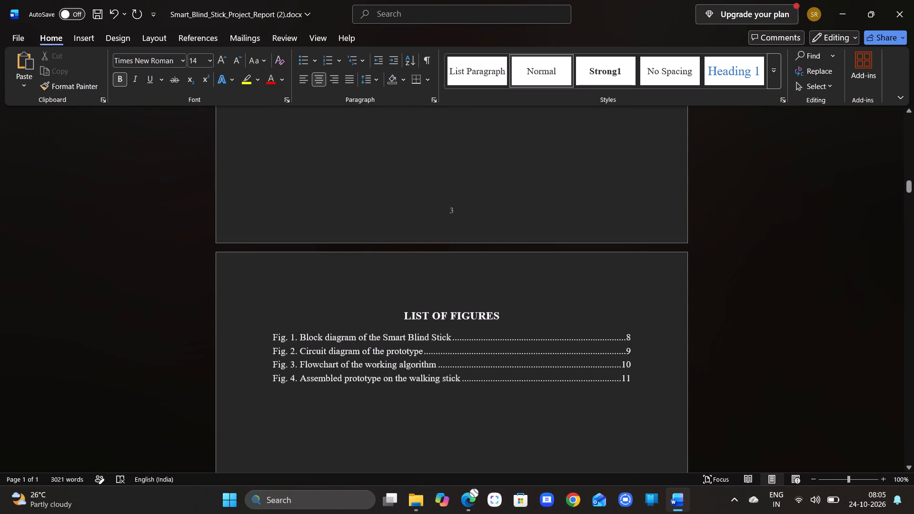
scroll(667, 182, "up", 9)
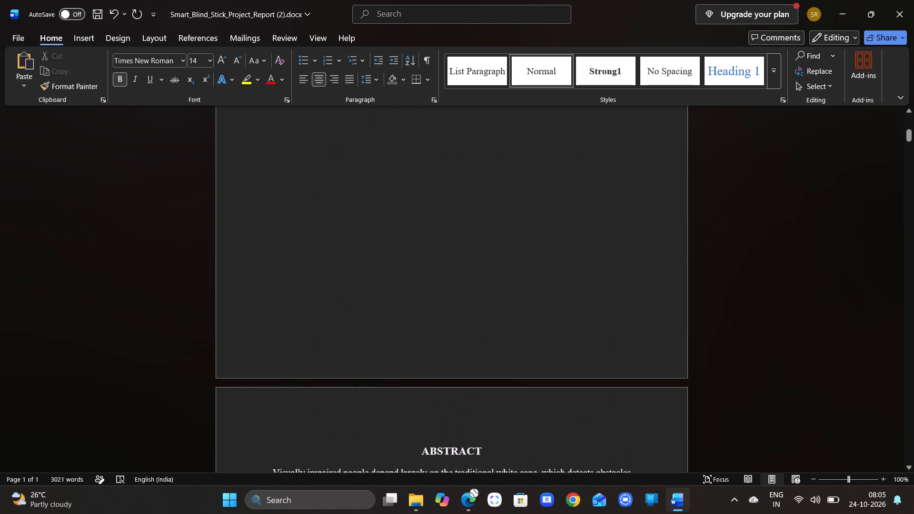
scroll(667, 182, "up", 1)
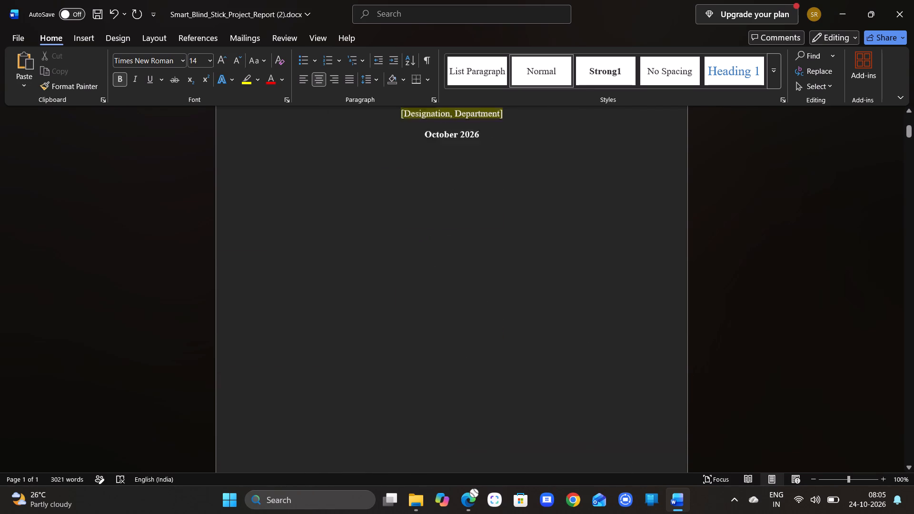
scroll(667, 182, "up", 2)
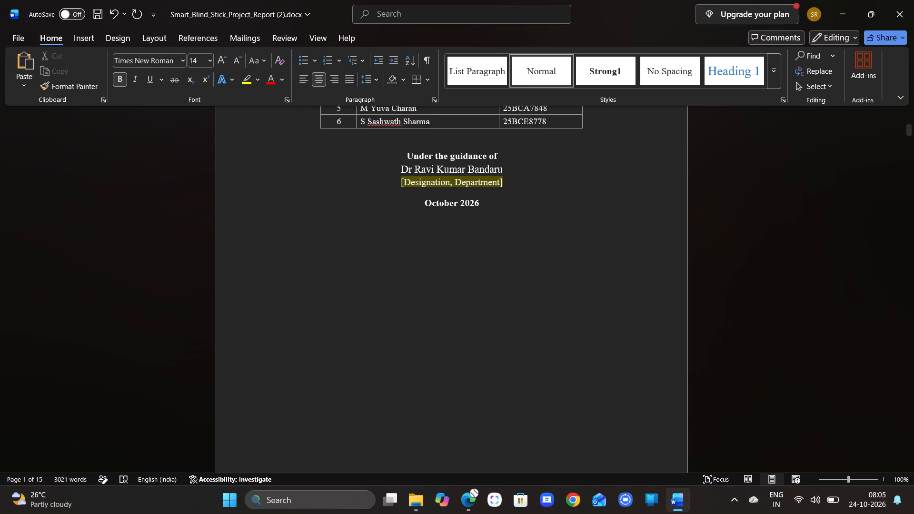
Review the report from the front-matter lists through the Introduction, Background, Problem Definition and Objectives to the Methodology section.
scroll(667, 182, "down", 7)
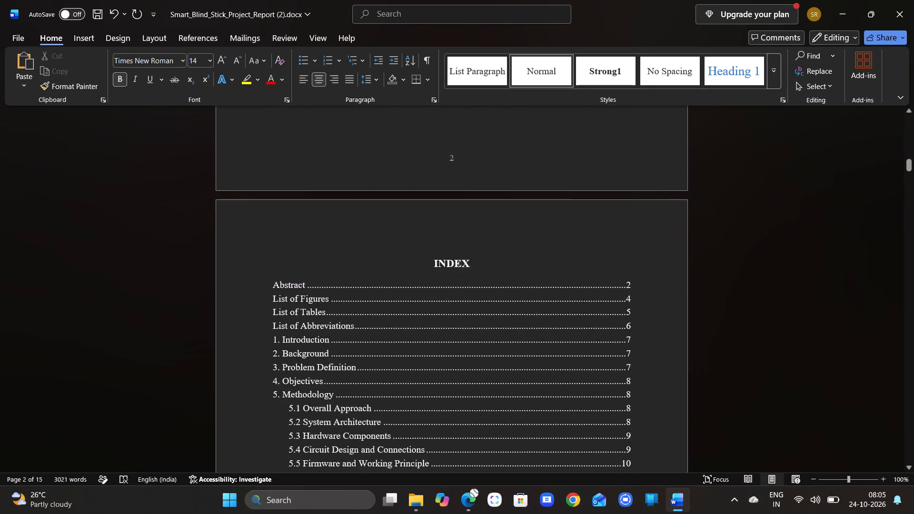
scroll(667, 182, "down", 10)
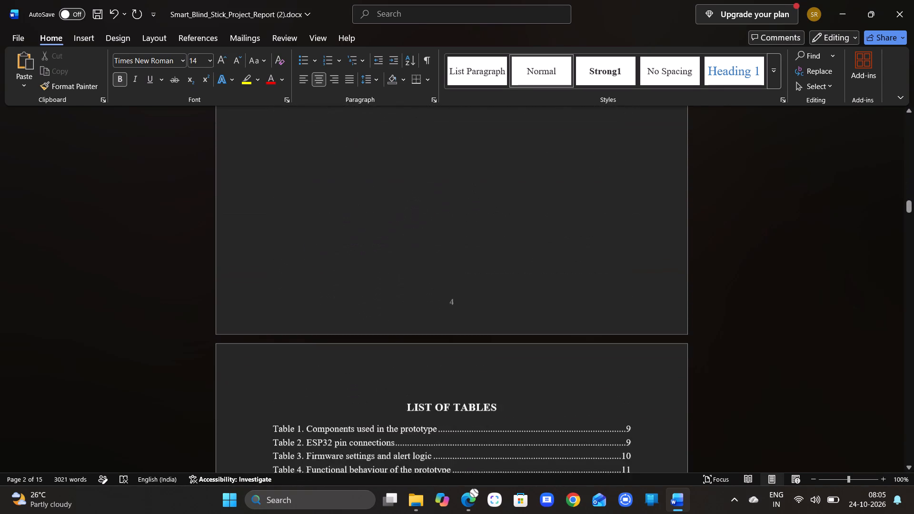
scroll(667, 182, "down", 8)
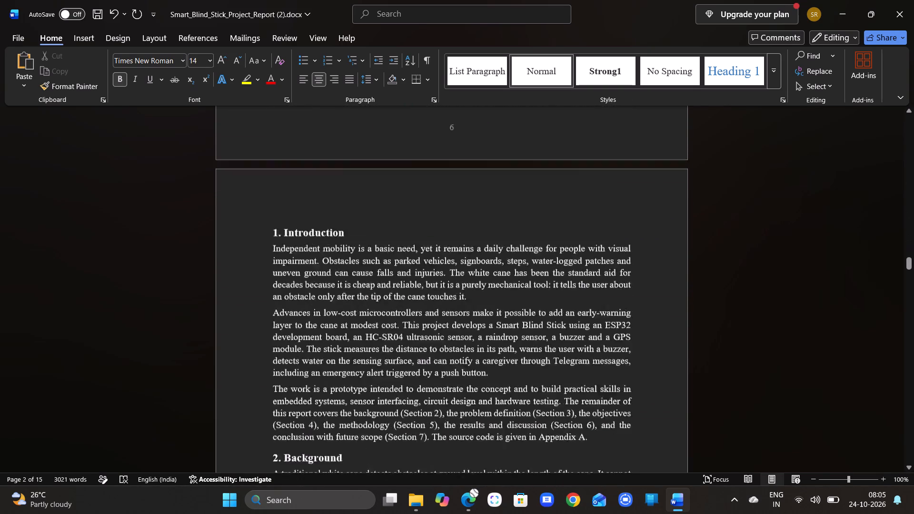
scroll(667, 182, "down", 1)
scroll(667, 182, "up", 1)
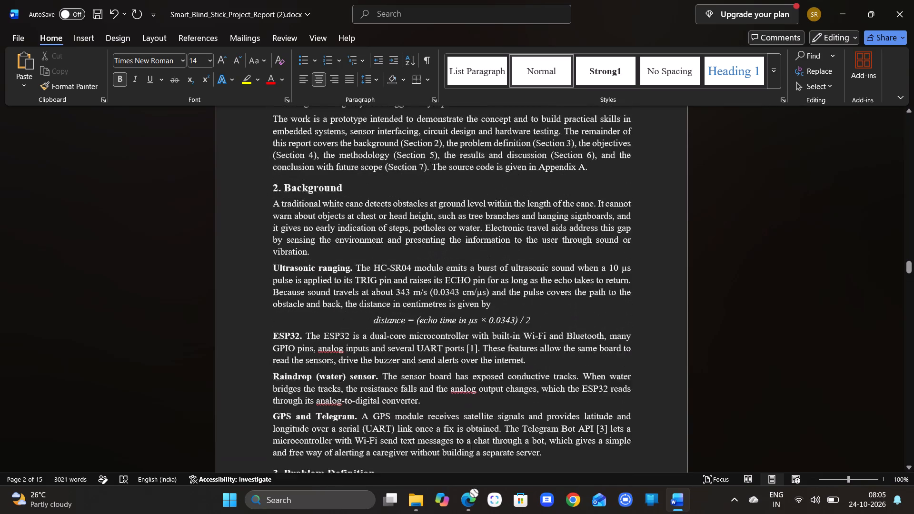
scroll(667, 182, "up", 1)
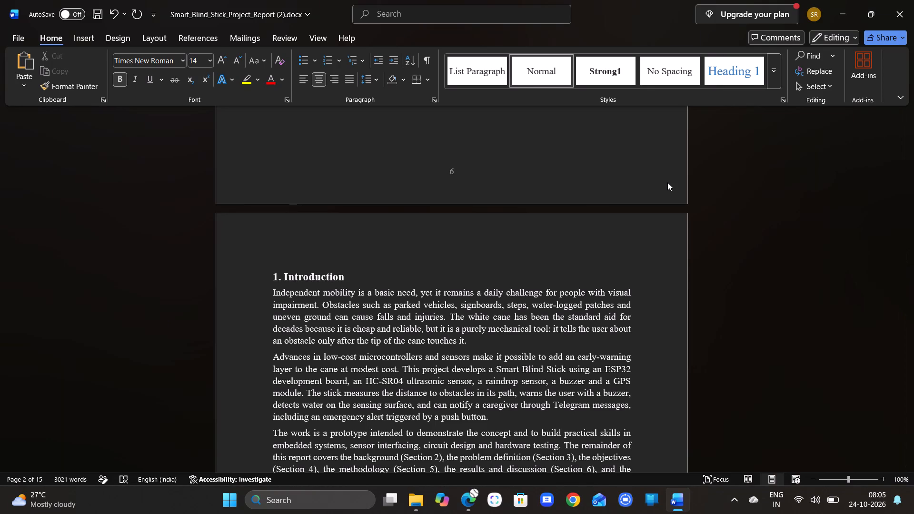
scroll(667, 182, "down", 2)
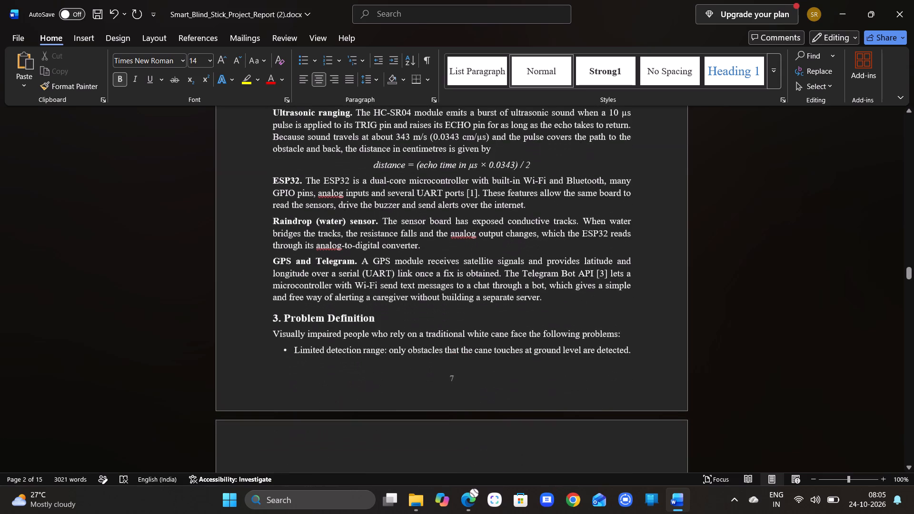
scroll(667, 182, "down", 2)
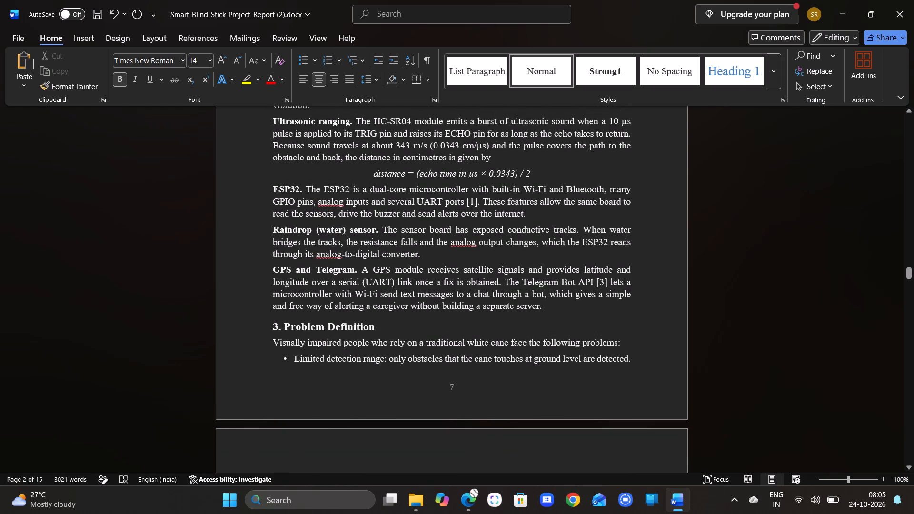
scroll(667, 182, "down", 2)
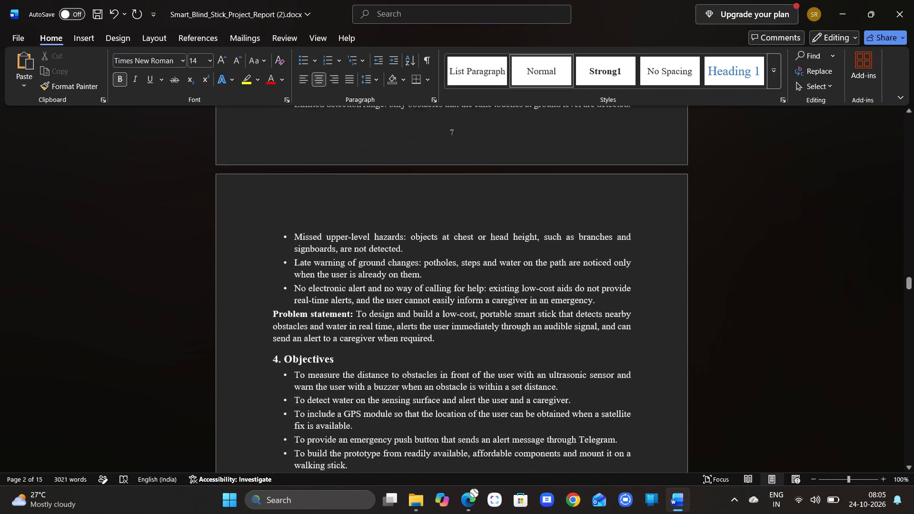
scroll(667, 182, "down", 3)
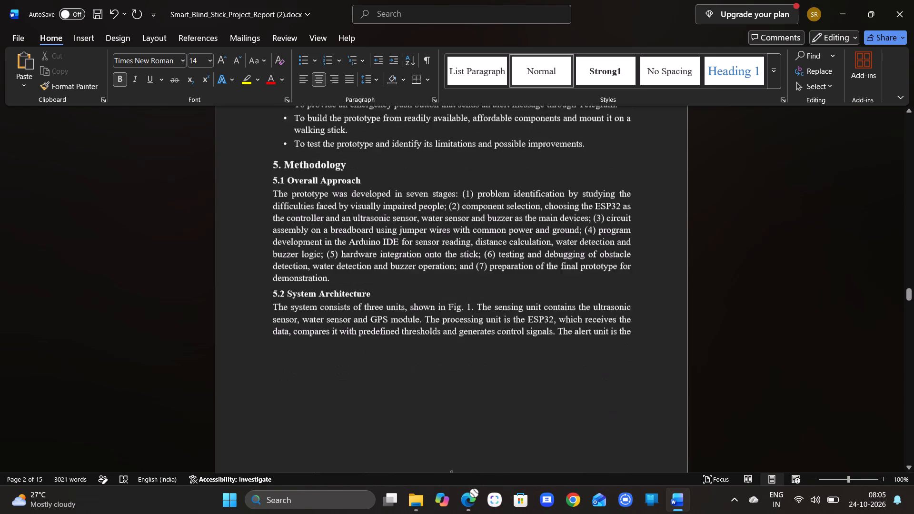
Review the system architecture, hardware, circuit and firmware sections, and the prototype results with their figures and tables.
scroll(667, 182, "down", 1)
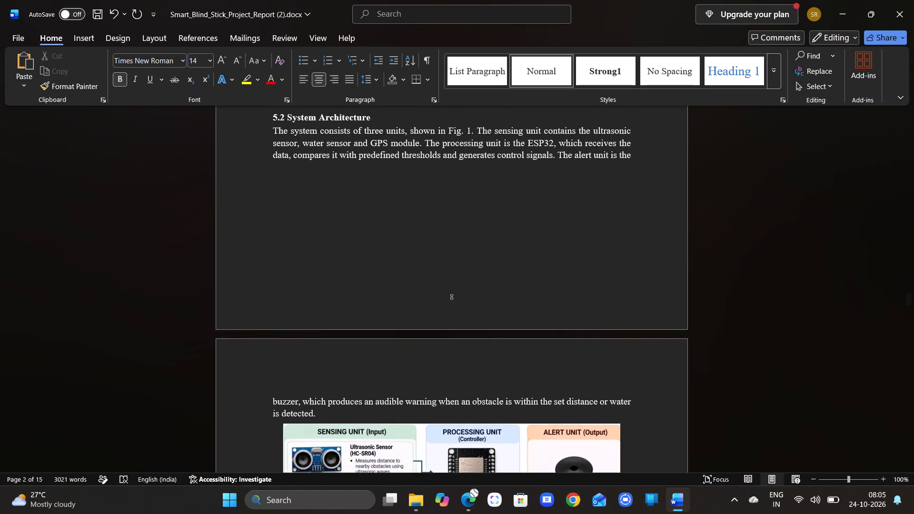
scroll(667, 182, "down", 1)
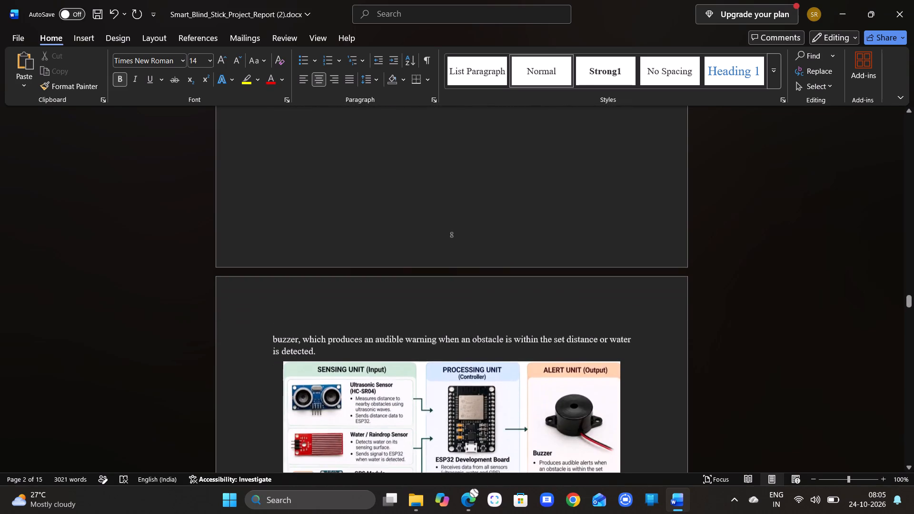
scroll(667, 182, "down", 3)
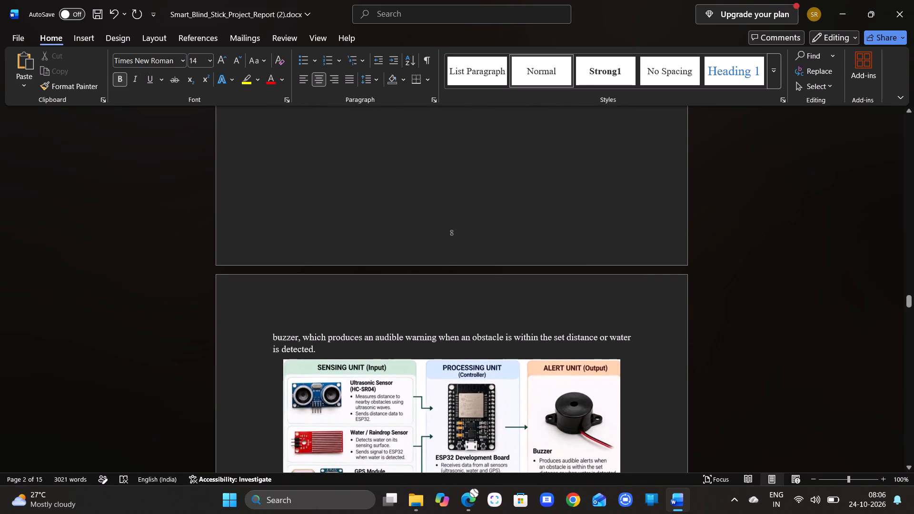
scroll(667, 182, "down", 3)
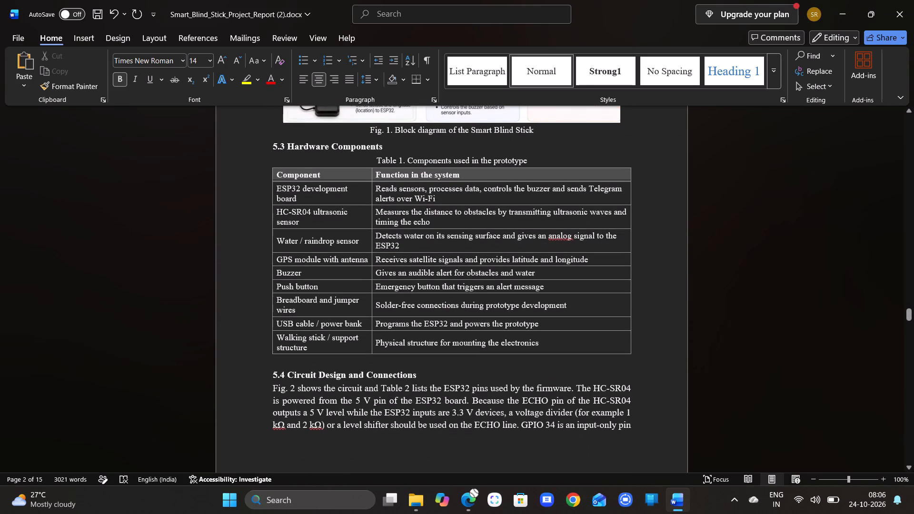
scroll(667, 182, "down", 1)
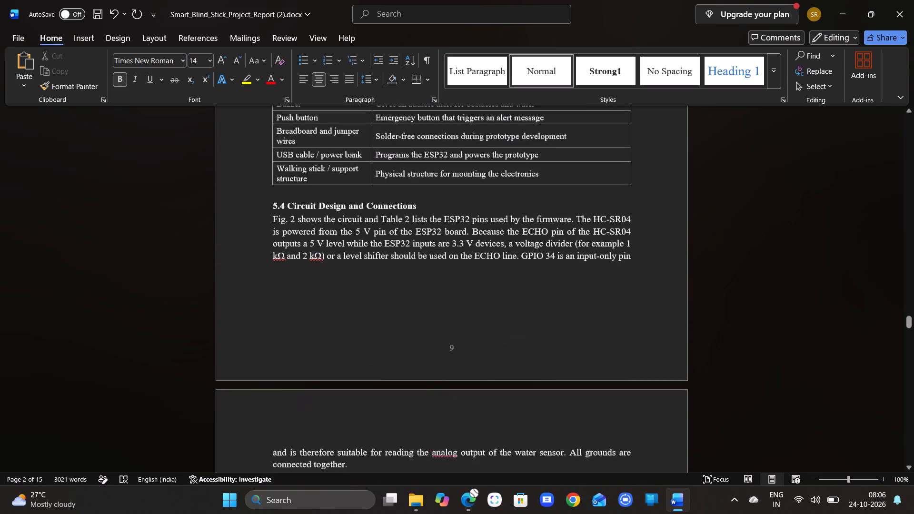
scroll(667, 182, "down", 5)
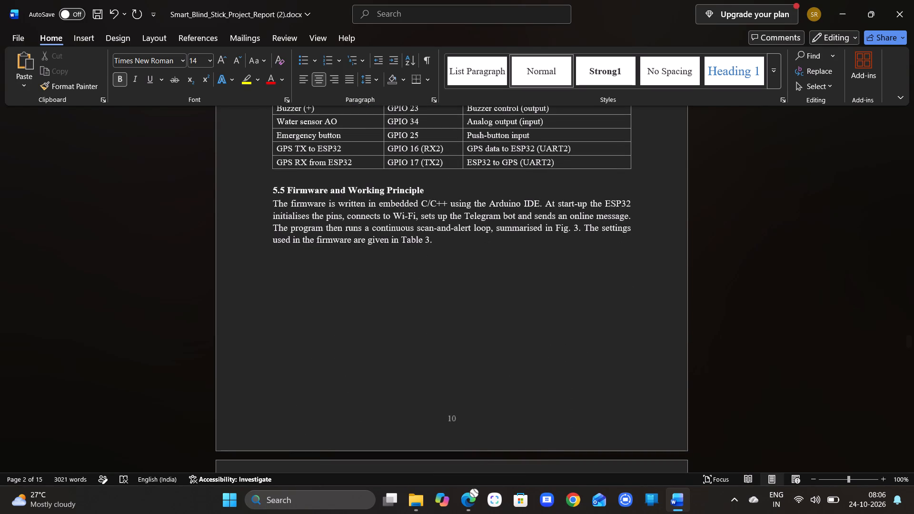
scroll(667, 182, "down", 3)
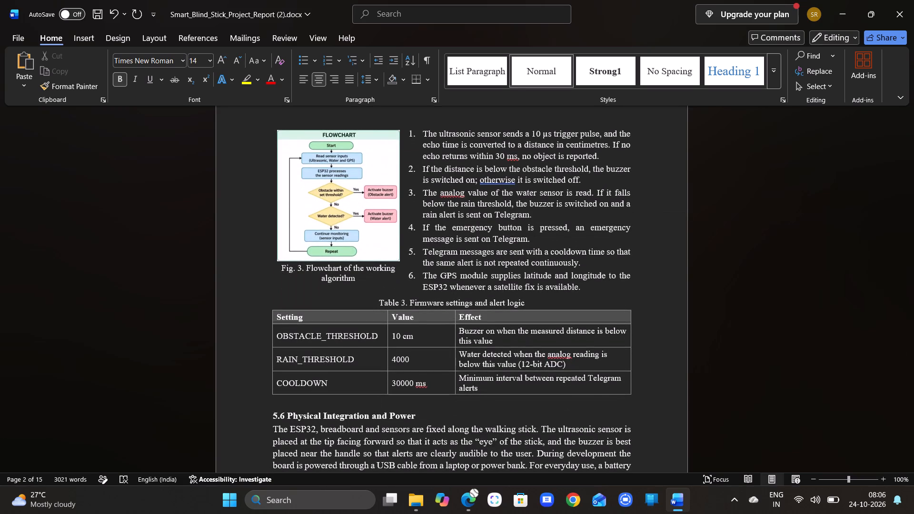
scroll(667, 182, "down", 2)
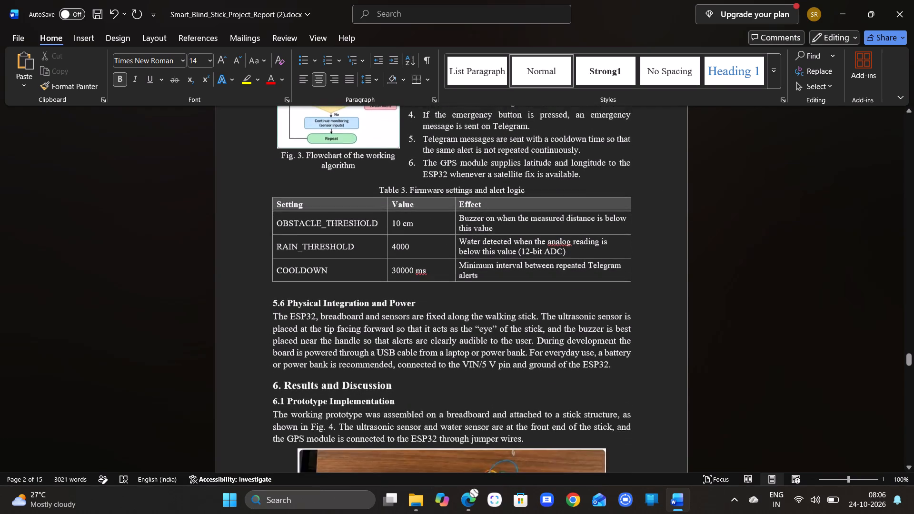
scroll(667, 182, "down", 2)
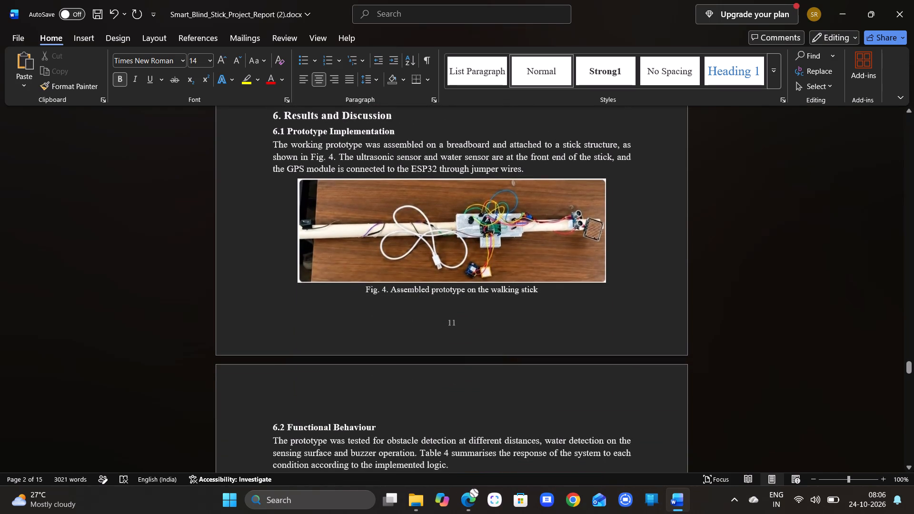
scroll(667, 182, "down", 3)
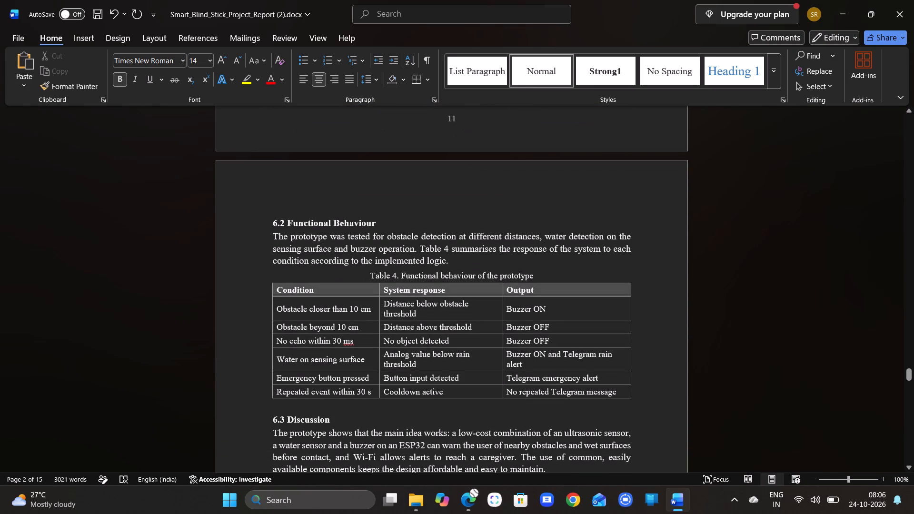
Examine the entries in the References section at a 120% view.
scroll(667, 182, "down", 8)
scroll(667, 182, "up", 1)
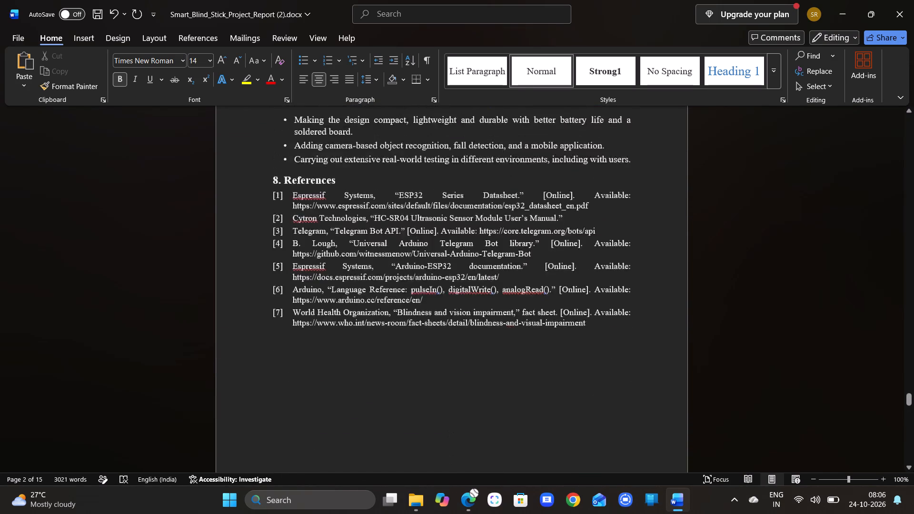
scroll(667, 182, "up", 1)
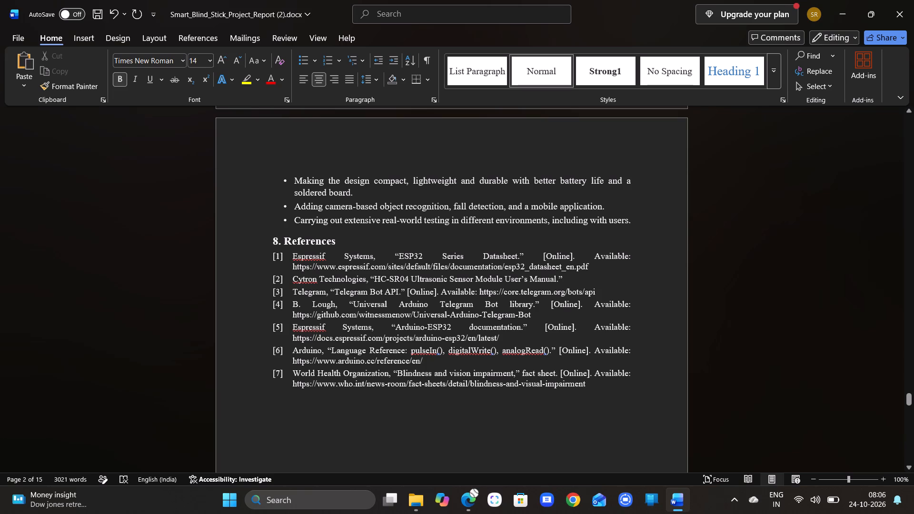
scroll(338, 333, "up", 3, "ctrl")
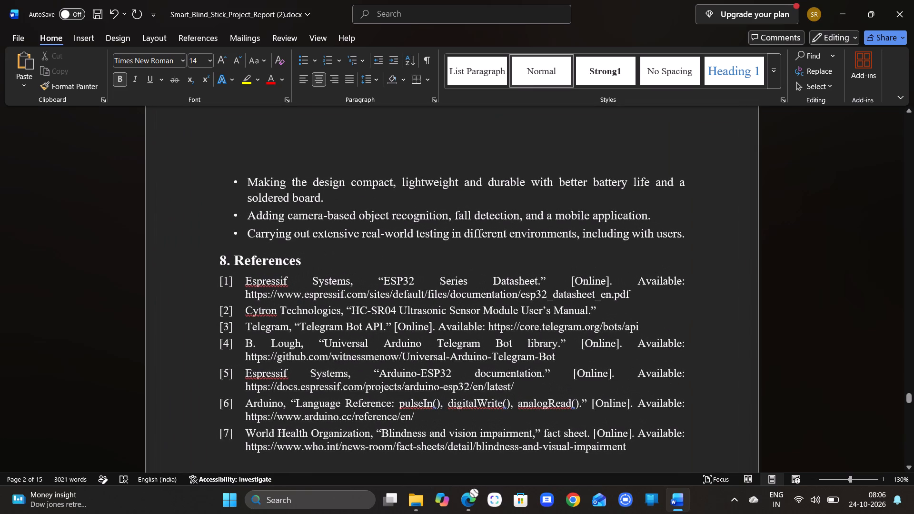
scroll(528, 318, "down", 1, "ctrl")
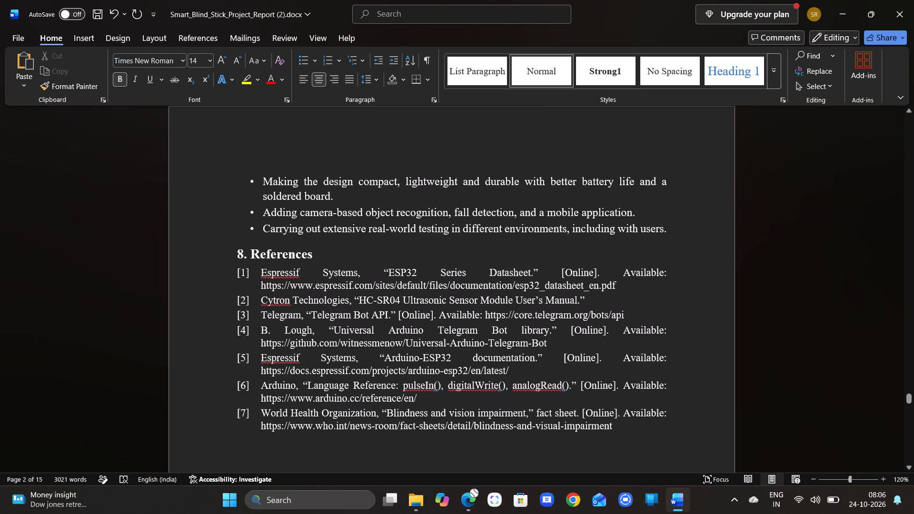
left_click(528, 318)
left_click(512, 388)
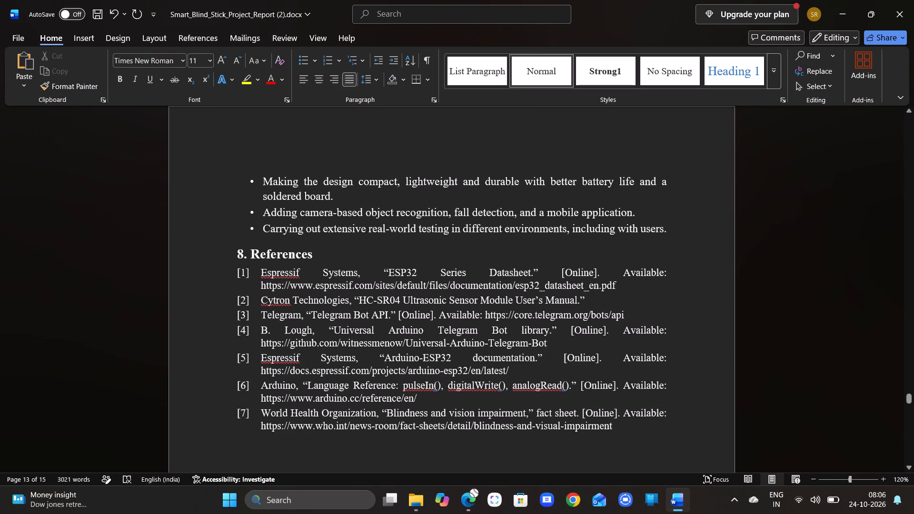
Examine the Appendix A source code listings that follow the References section.
scroll(674, 361, "down", 5)
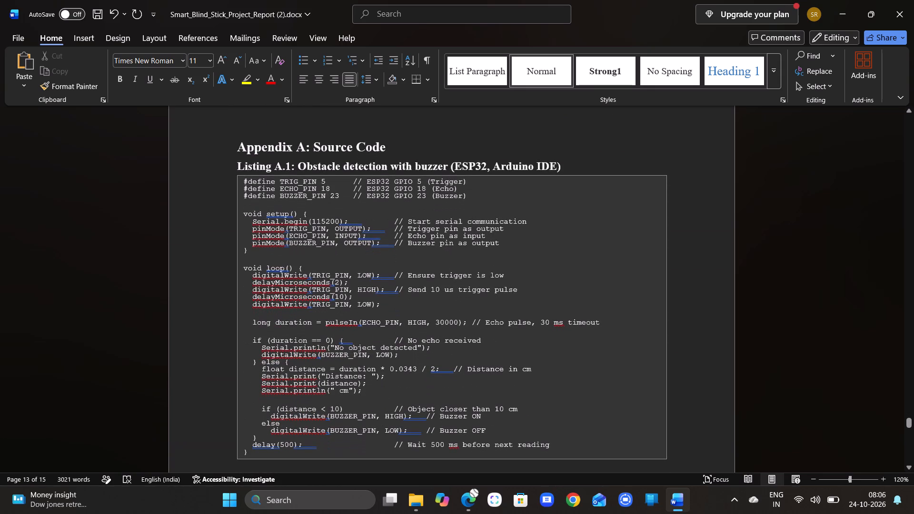
scroll(674, 361, "up", 4)
scroll(674, 361, "down", 1)
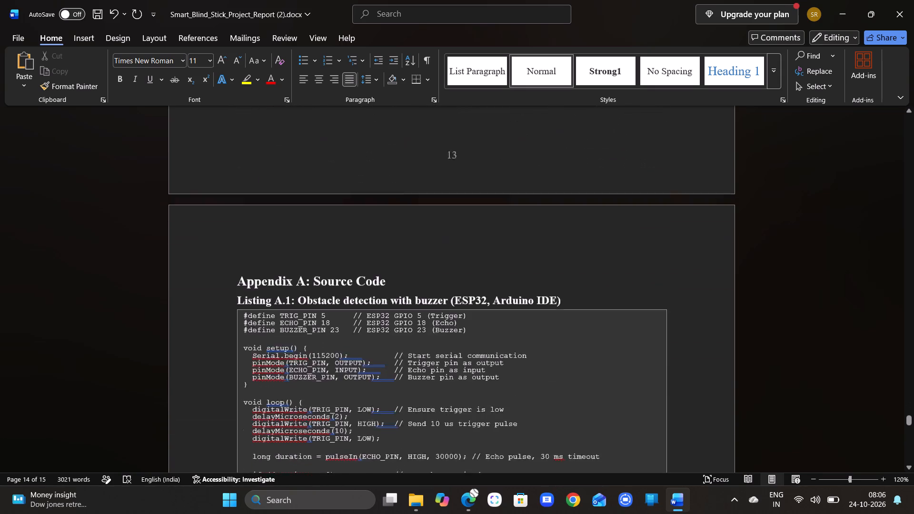
scroll(674, 361, "down", 2)
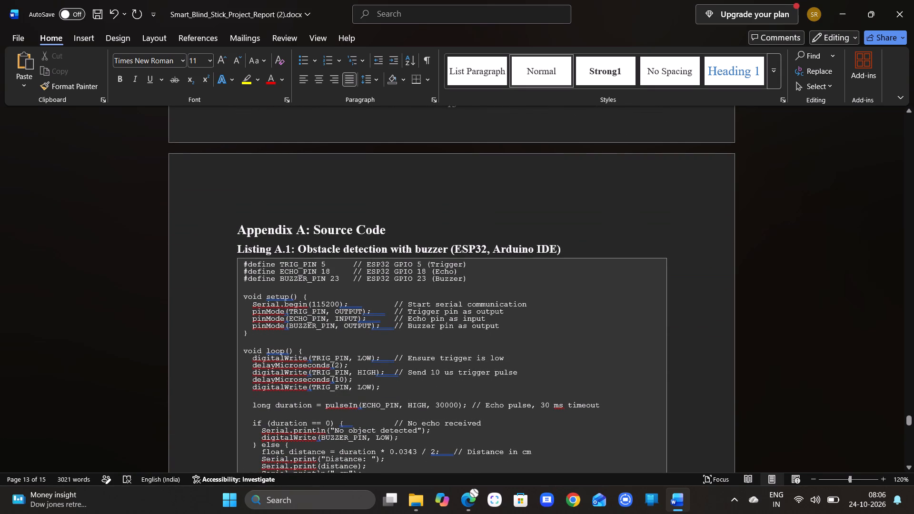
scroll(674, 361, "down", 5)
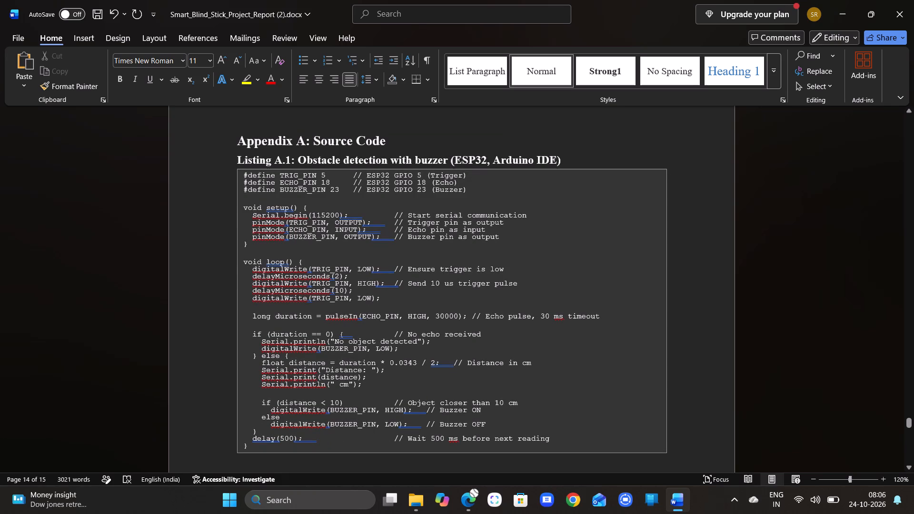
scroll(674, 361, "down", 2)
scroll(674, 361, "up", 1)
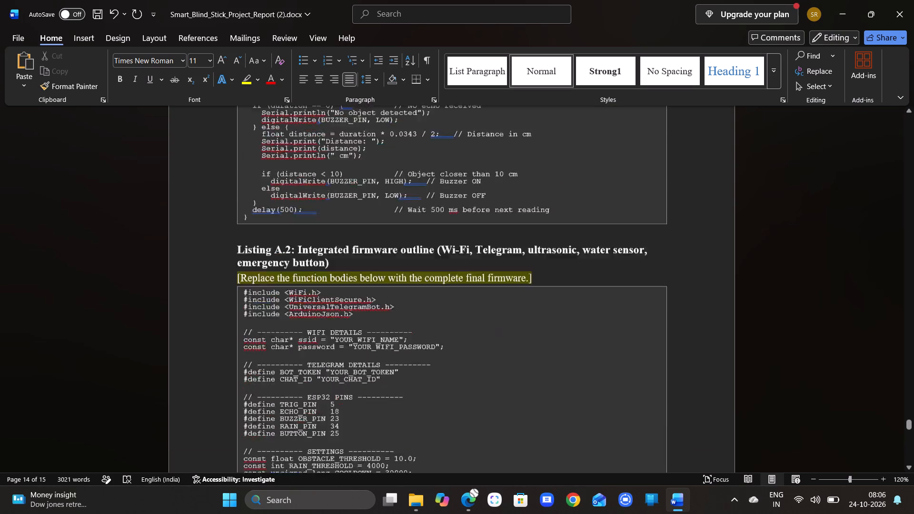
scroll(674, 361, "up", 1)
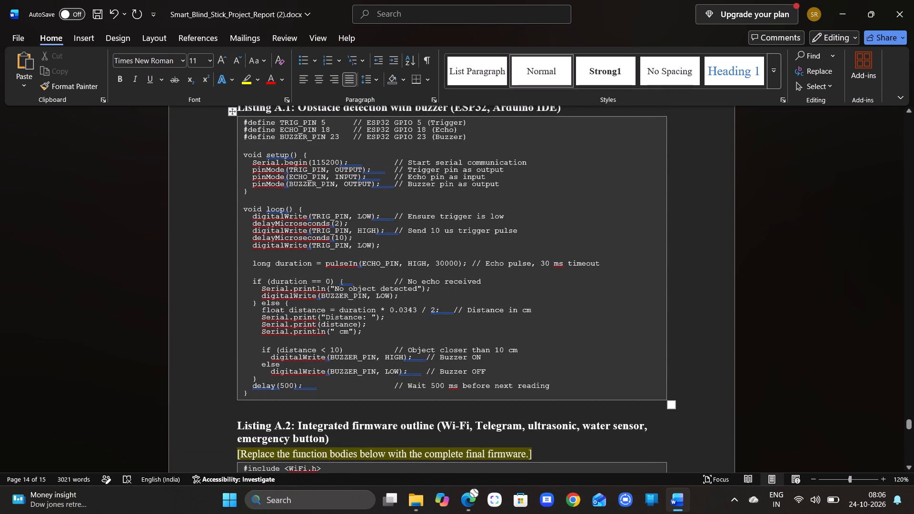
Delete the highlighted "[Replace the function bodies below with the complete final firmware.]" note and its empty line under the Listing A.2 heading.
left_click(620, 444)
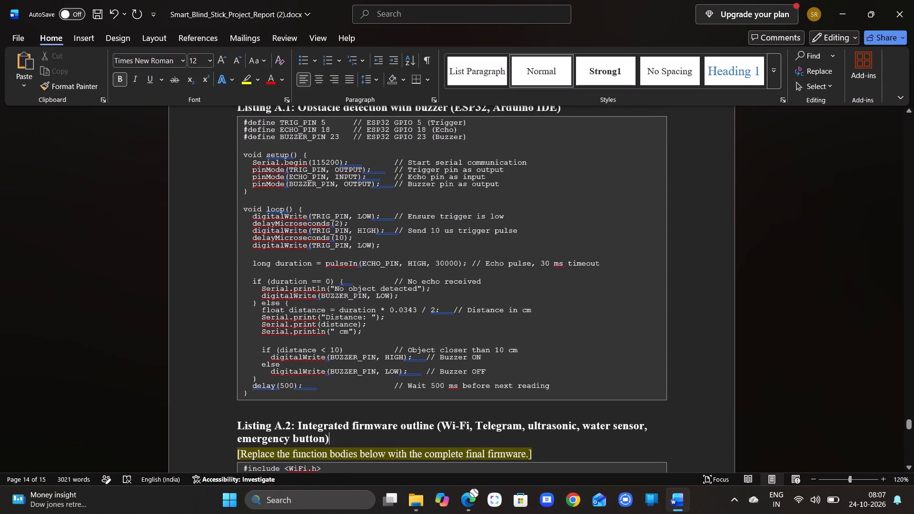
left_click(551, 450)
scroll(551, 450, "down", 1)
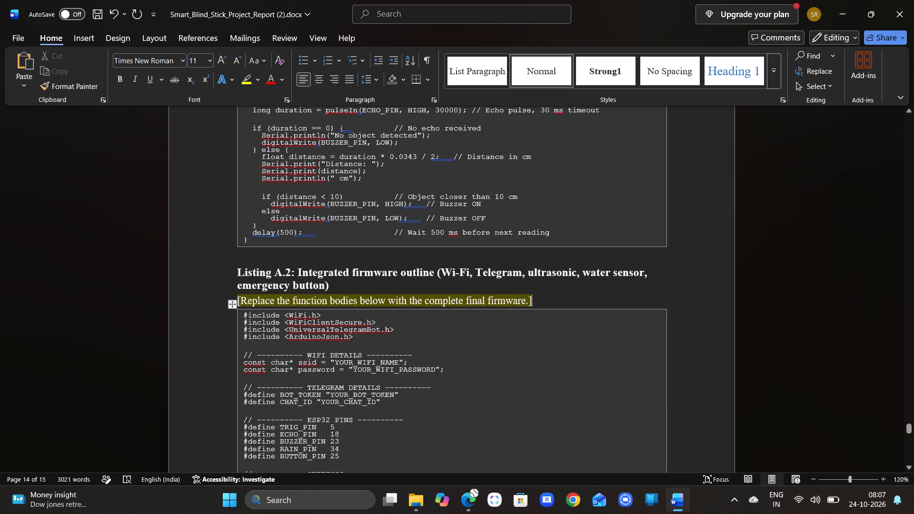
triple_click(542, 303)
left_click(542, 303)
key("BackSpace")
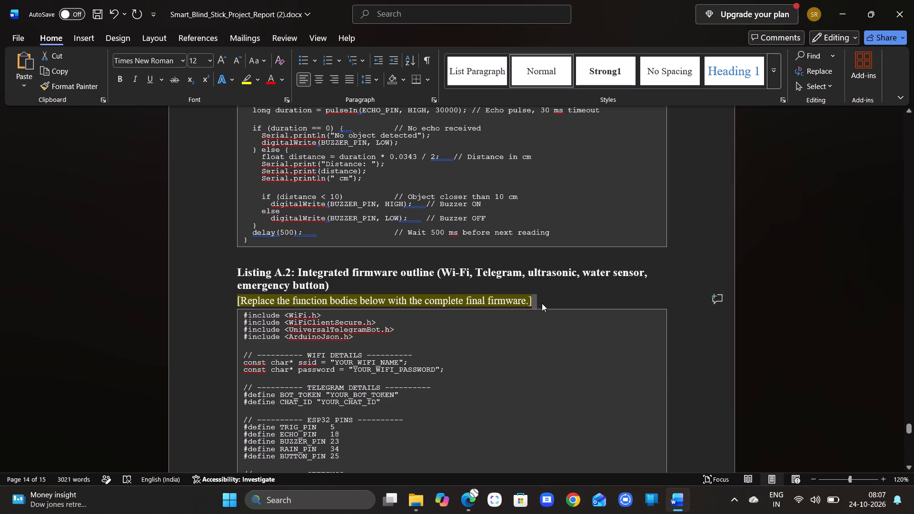
key("BackSpace")
key("BackSpace")
key("BackSpace")
key("BackSpace")
key("BackSpace")
key("BackSpace")
key("BackSpace")
key("BackSpace")
key("BackSpace")
key("BackSpace")
key("BackSpace")
key("BackSpace")
key("BackSpace")
key("BackSpace")
key("BackSpace")
key("BackSpace")
key("BackSpace")
key("BackSpace")
key("BackSpace")
key("BackSpace")
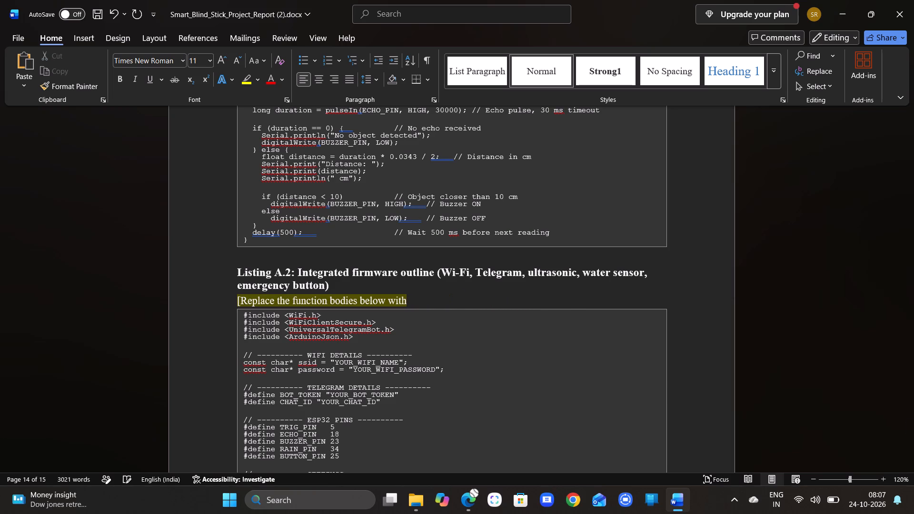
key("BackSpace")
key("BackSpace")
key("BackSpace")
key("BackSpace")
key("BackSpace")
key("BackSpace")
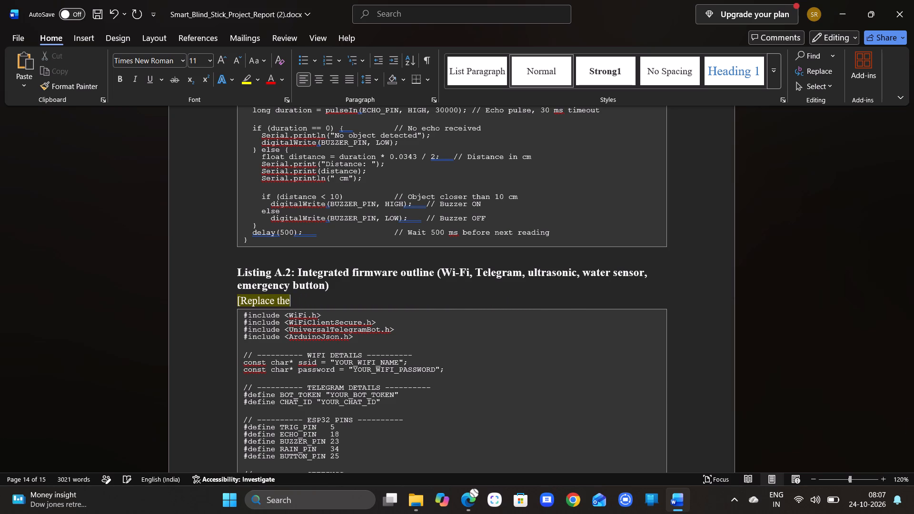
key("BackSpace")
key("BackSpace")
key("BackSpace")
key("BackSpace")
key("BackSpace")
key("BackSpace")
key("BackSpace")
key("BackSpace")
key("BackSpace")
key("BackSpace")
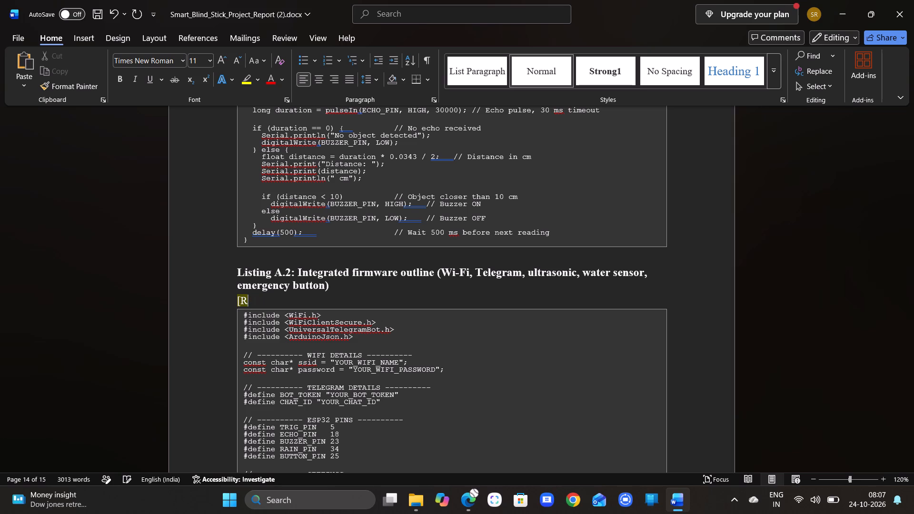
key("BackSpace")
key("BackSpace")
scroll(775, 318, "up", 1)
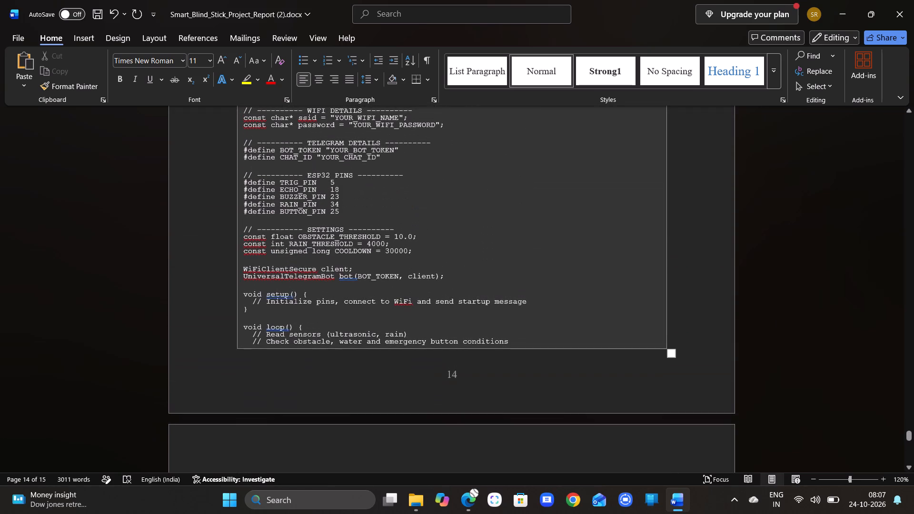
scroll(658, 307, "up", 1)
key("BackSpace")
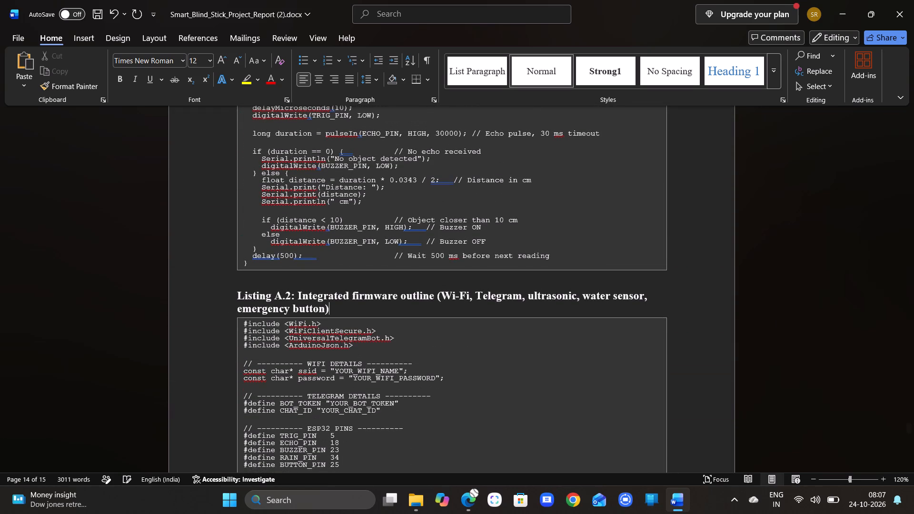
Check the Appendix A listings around the removed note and look back through the report to the cover page.
scroll(599, 325, "down", 2)
scroll(599, 325, "up", 1)
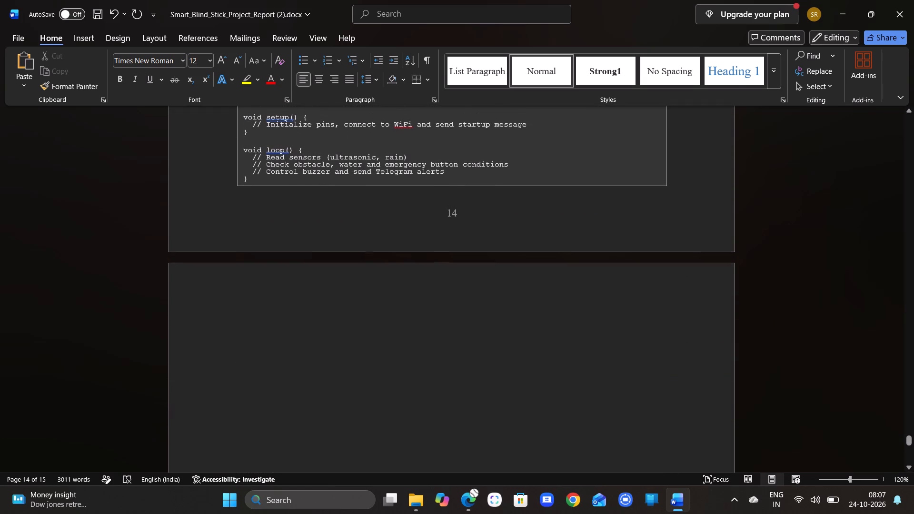
scroll(599, 325, "up", 2)
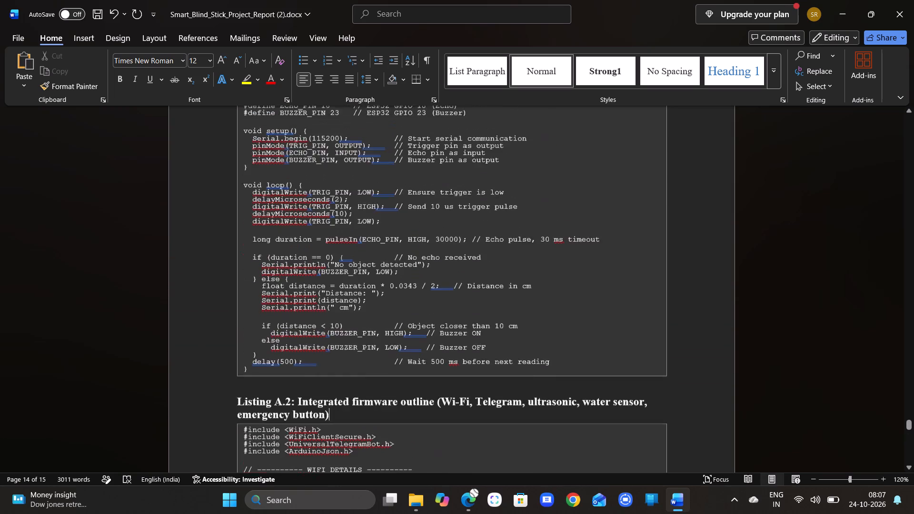
scroll(599, 325, "down", 1)
scroll(599, 325, "up", 1)
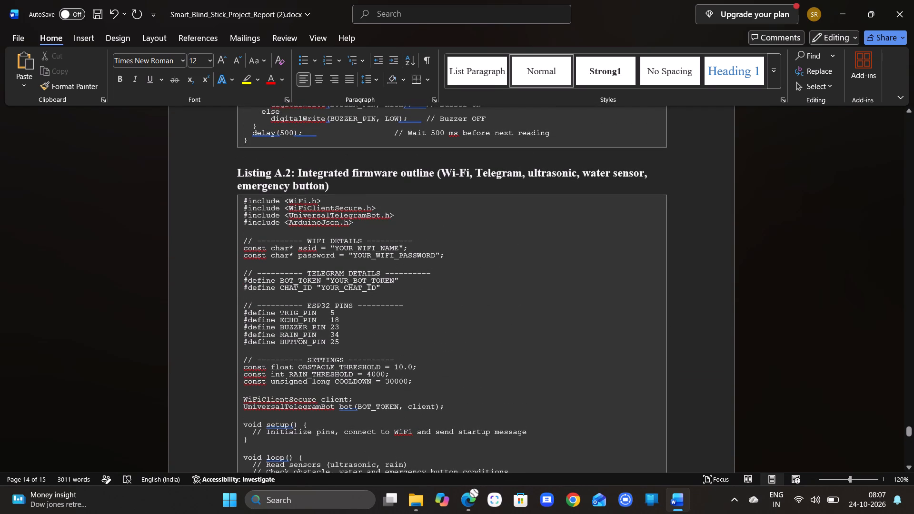
scroll(599, 325, "up", 1)
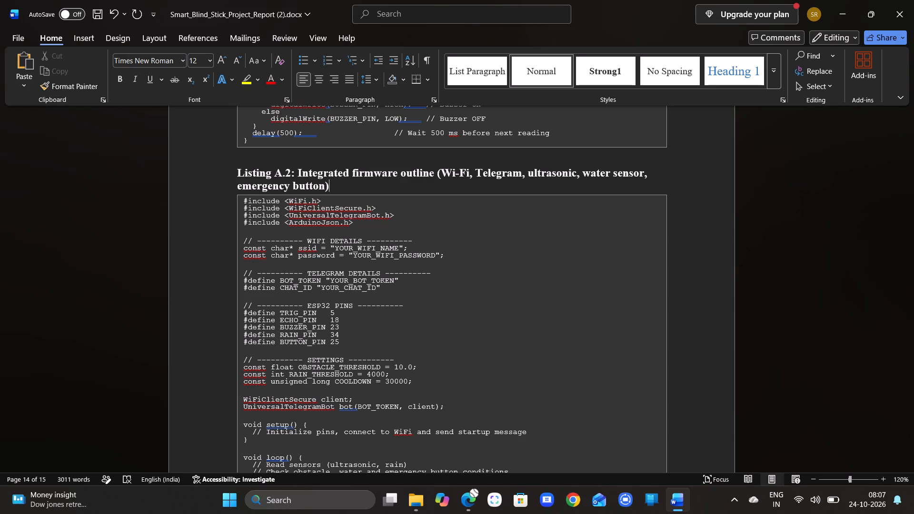
scroll(599, 325, "up", 12)
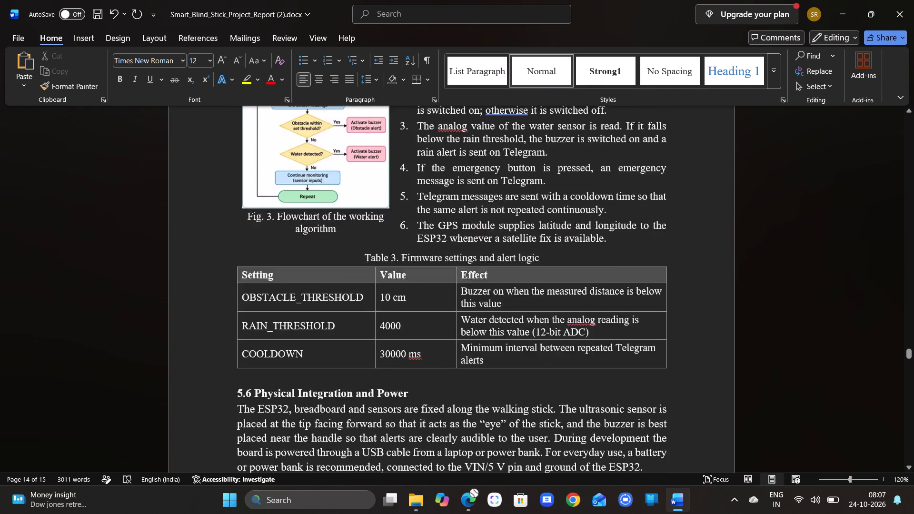
scroll(599, 325, "up", 9)
scroll(599, 325, "up", 14)
scroll(599, 325, "up", 10)
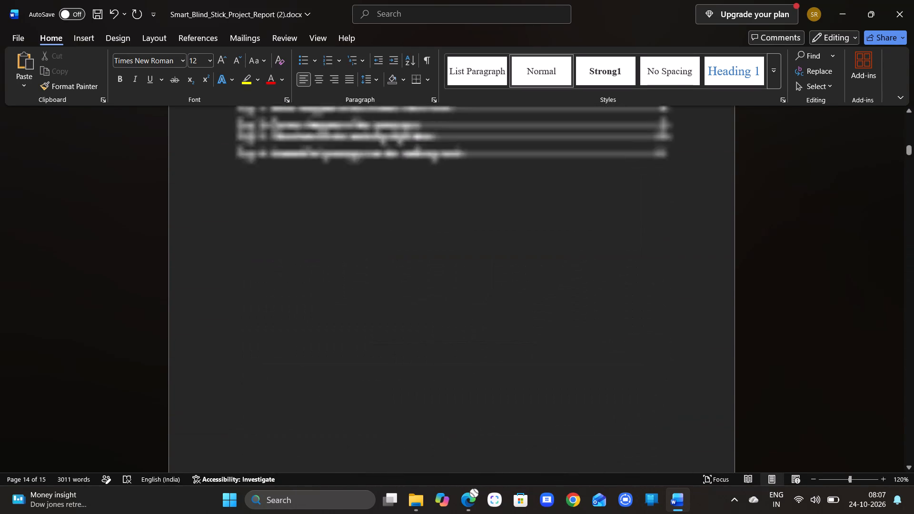
scroll(599, 325, "up", 20)
scroll(599, 325, "up", 15)
scroll(599, 325, "up", 11)
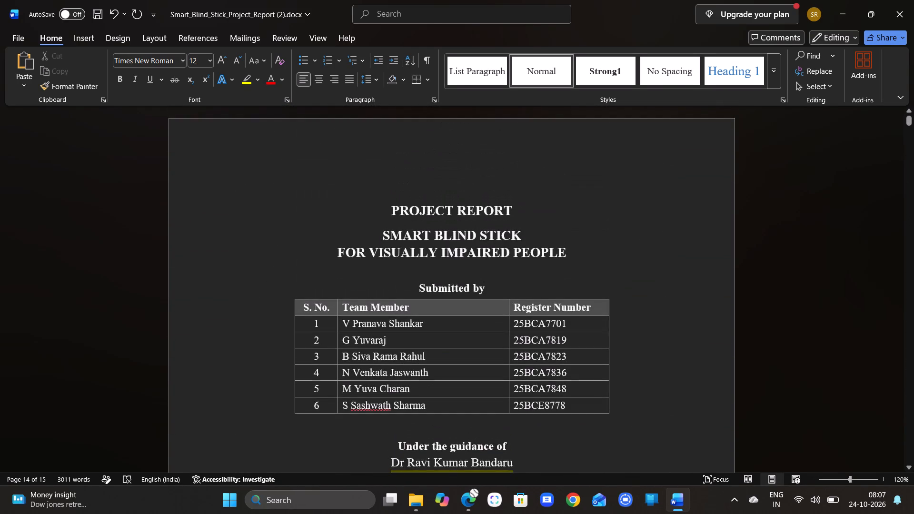
Delete the highlighted "[Designation, Department]" placeholder and its empty line below the guide's name on the cover page.
scroll(599, 325, "down", 1)
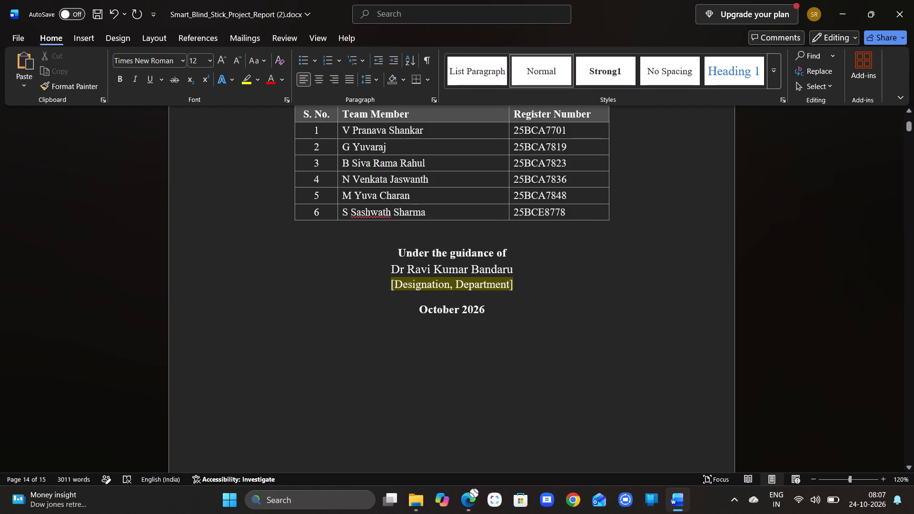
left_click(525, 291)
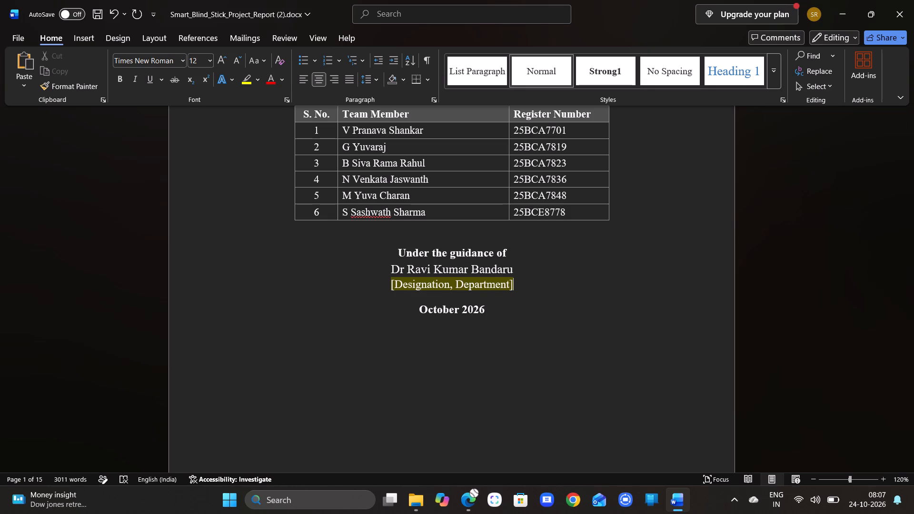
key("BackSpace")
key("BackSpace")
key("BackSpace")
key("BackSpace")
key("BackSpace")
key("BackSpace")
key("BackSpace")
key("BackSpace")
key("BackSpace")
key("BackSpace")
key("BackSpace")
key("BackSpace")
key("BackSpace")
key("BackSpace")
key("BackSpace")
key("BackSpace")
key("BackSpace")
key("BackSpace")
key("BackSpace")
key("BackSpace")
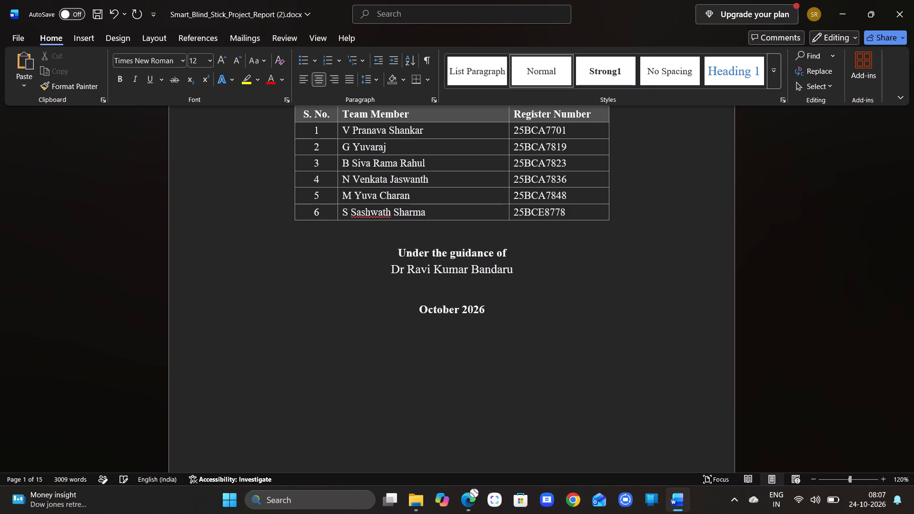
key("BackSpace")
key("BackSpace")
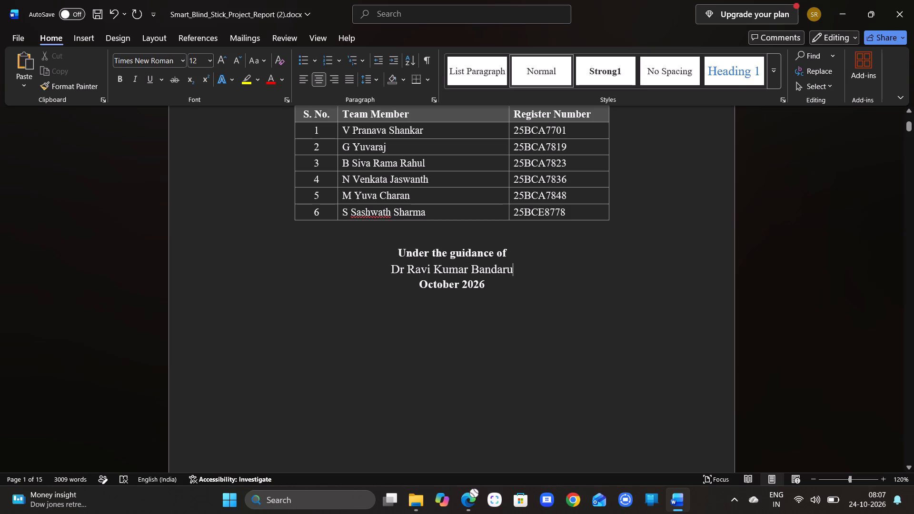
Add a period after "Dr" in the guide's name on the cover page.
left_click(404, 273)
key("period")
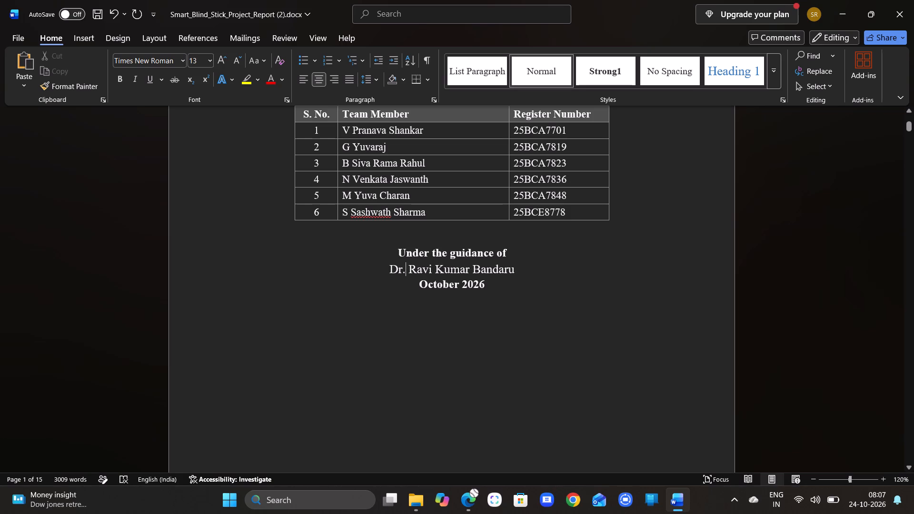
Add the day before the month in the cover page date so it reads "24-October 2026".
scroll(568, 299, "up", 1)
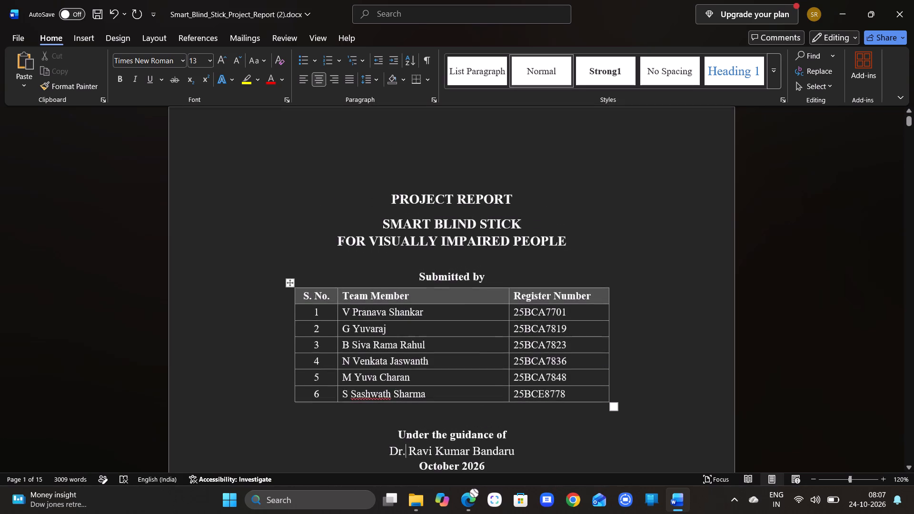
scroll(568, 299, "up", 2)
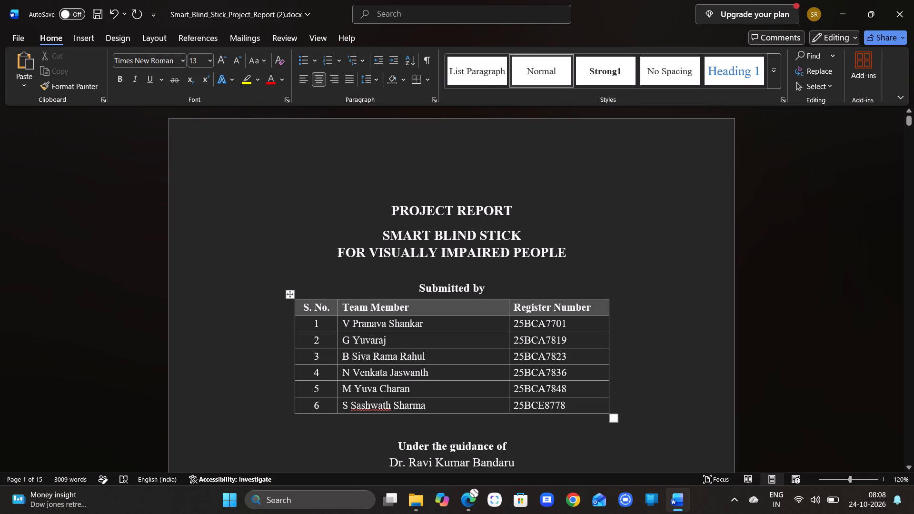
scroll(648, 406, "down", 1)
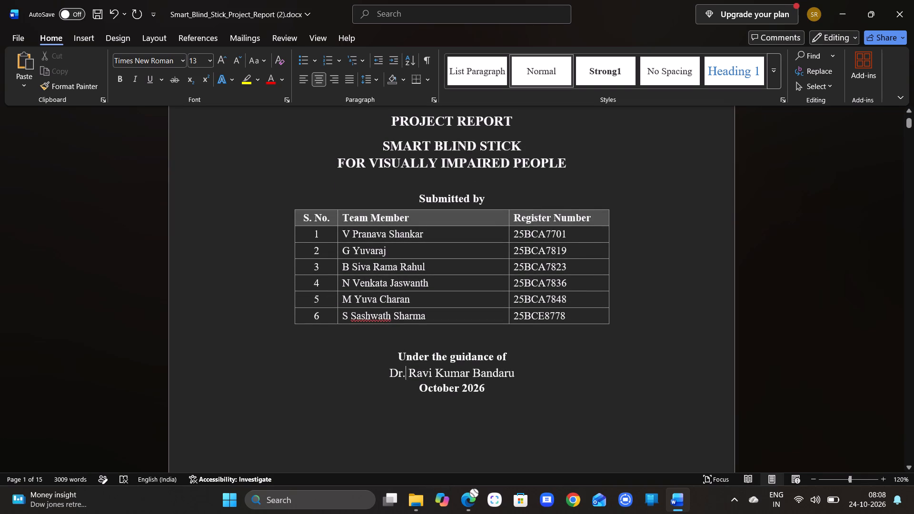
left_click(503, 391)
key("Left")
key("Left")
key("Left")
key("Left")
key("Left")
key("Left")
key("Left")
key("Left")
key("Left")
key("Left")
key("Left")
key("Left")
type("24")
key("minus")
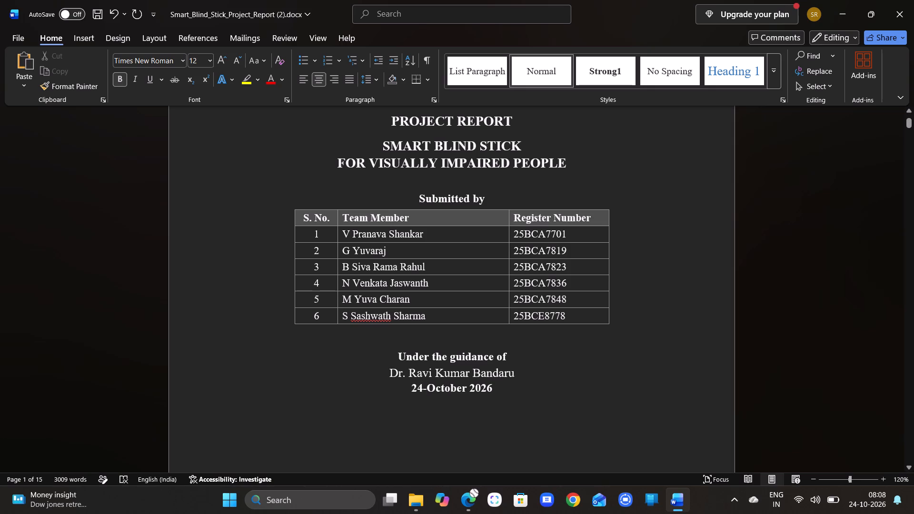
Look through the pages after the cover, checking the Abstract, the List of Figures and the Index entries.
scroll(600, 378, "down", 3)
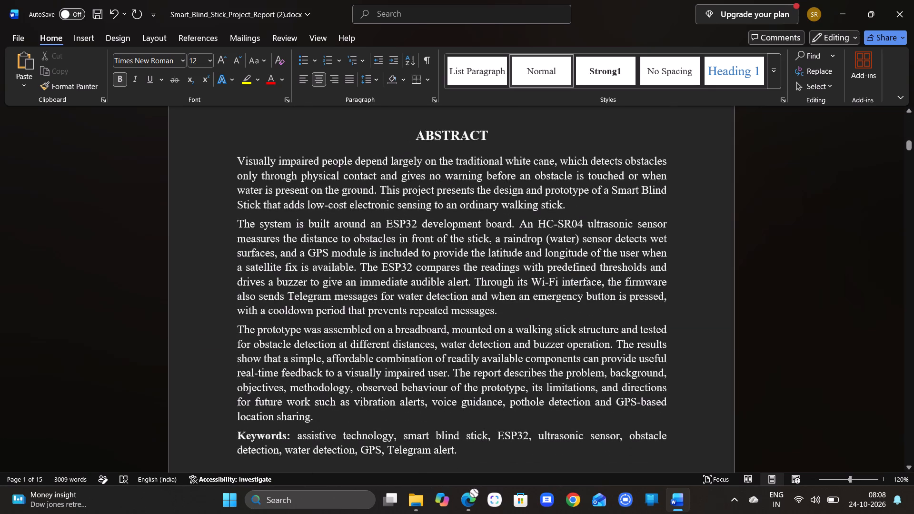
scroll(600, 378, "down", 5)
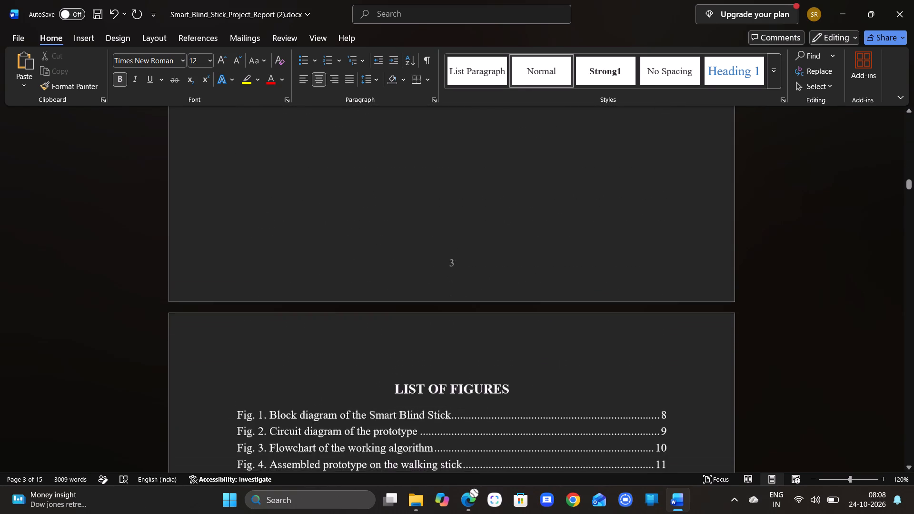
scroll(600, 378, "down", 3)
scroll(600, 378, "up", 2)
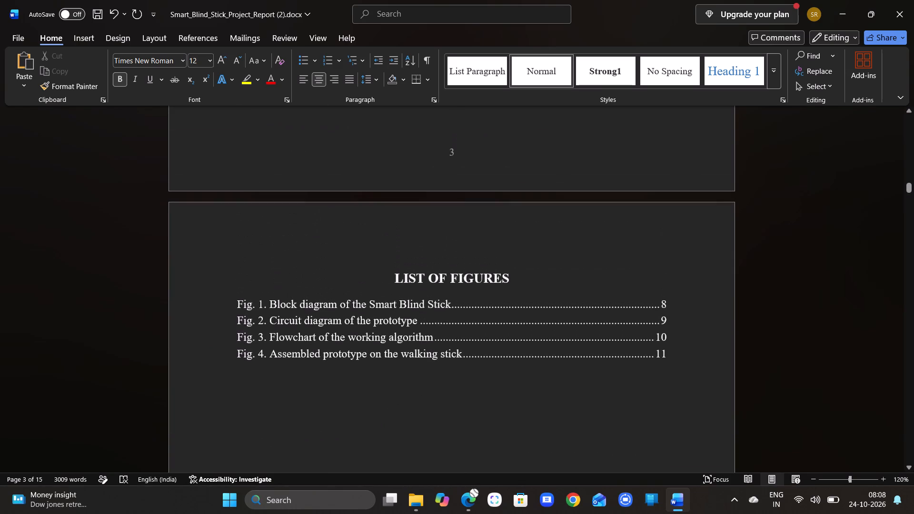
scroll(600, 378, "up", 3)
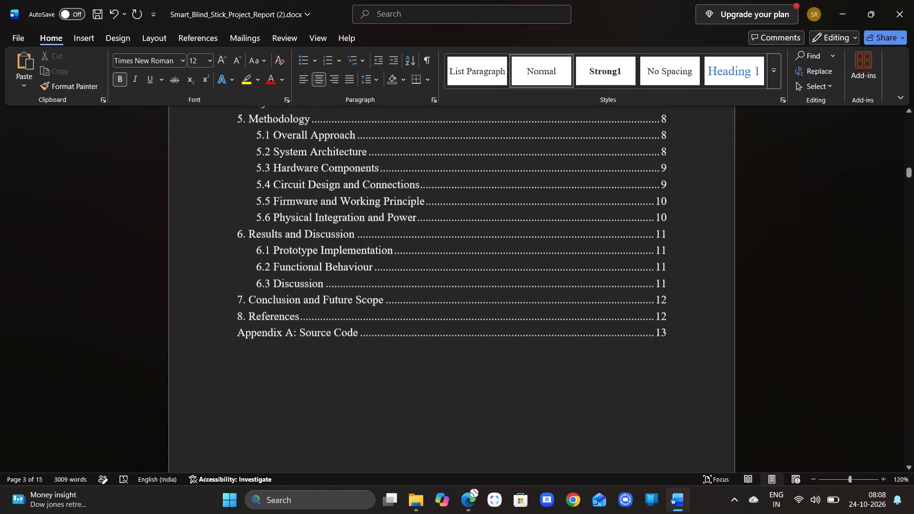
scroll(600, 378, "up", 1)
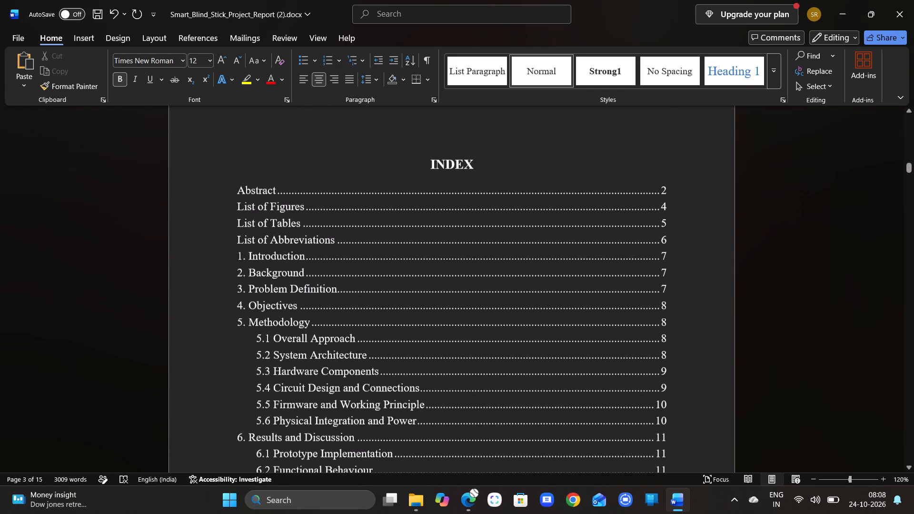
scroll(600, 378, "up", 2)
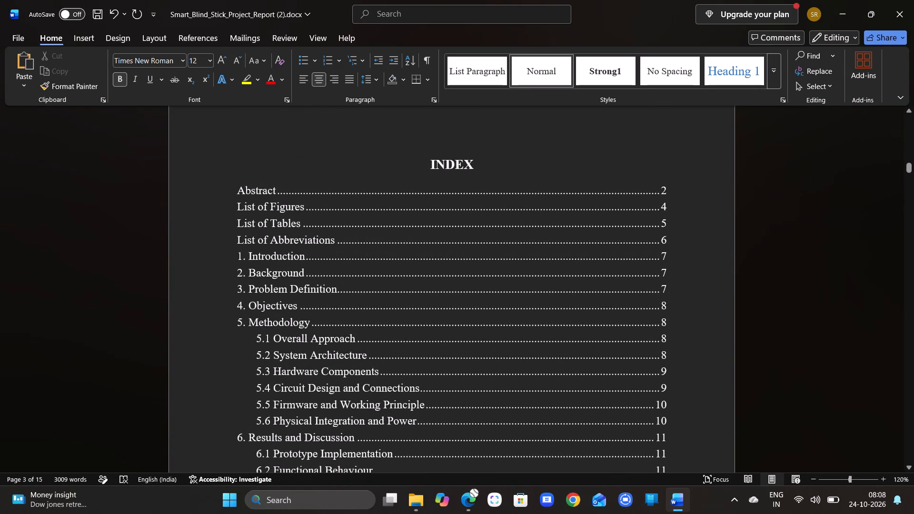
scroll(600, 378, "up", 1)
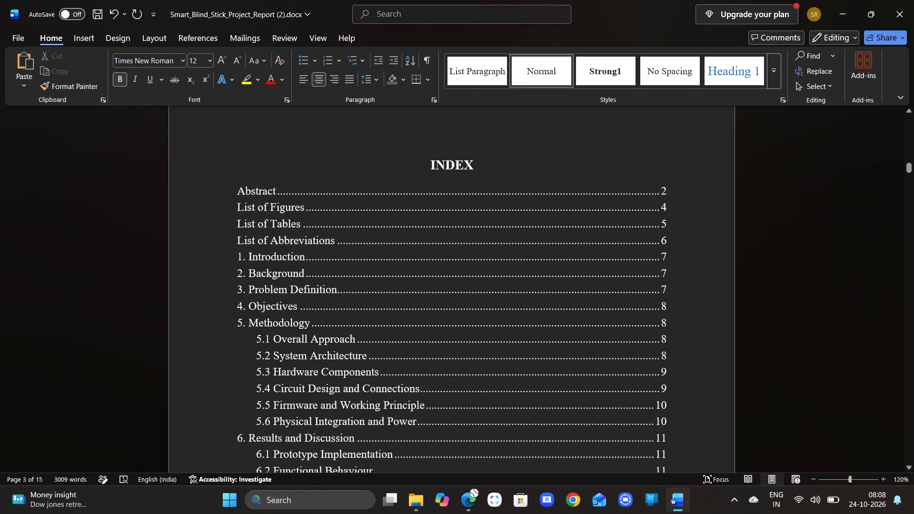
Check the end of the Index, the List of Figures and the List of Abbreviations table, and return to the cover page.
scroll(600, 378, "down", 1)
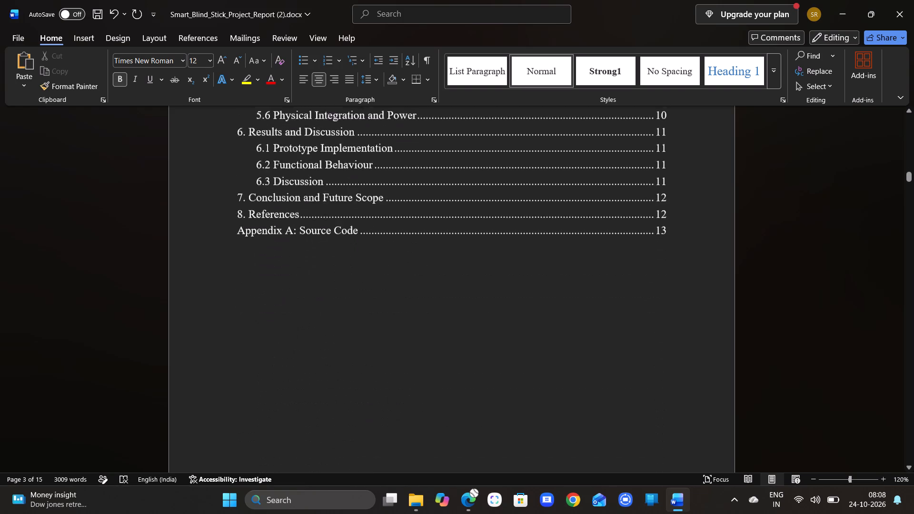
scroll(600, 378, "down", 3)
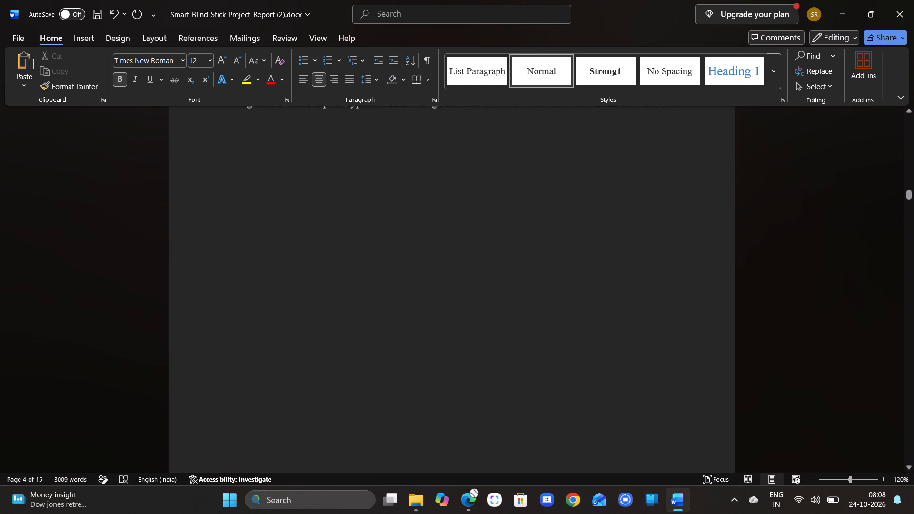
scroll(600, 378, "down", 4)
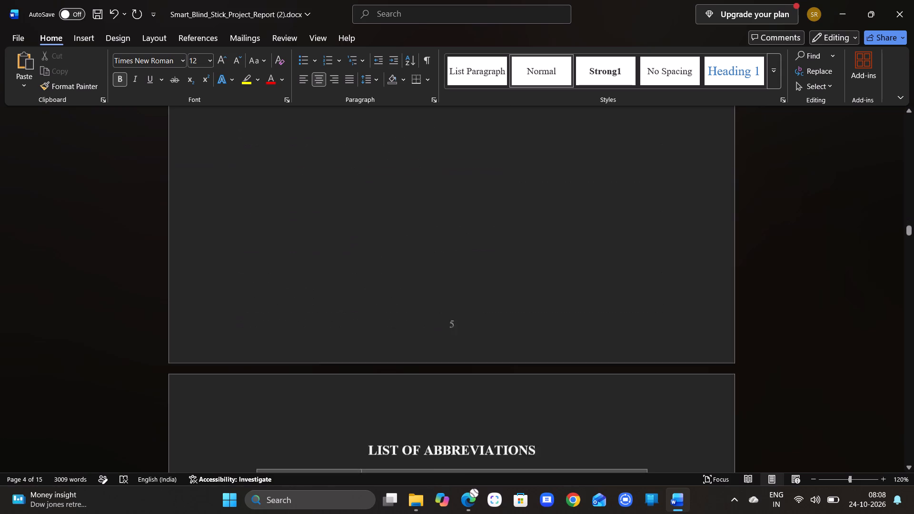
scroll(600, 378, "down", 2)
scroll(600, 378, "up", 1)
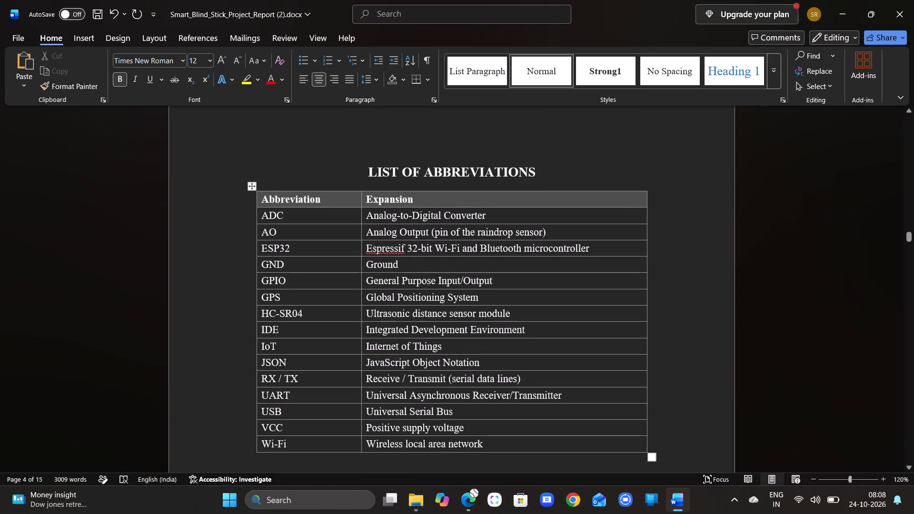
scroll(600, 378, "up", 2)
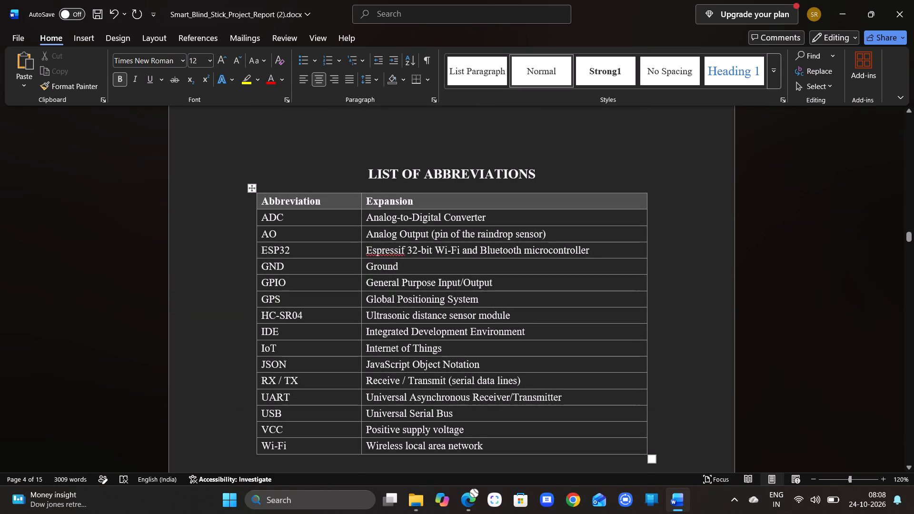
scroll(600, 378, "up", 1)
scroll(600, 378, "down", 1)
scroll(600, 378, "up", 1)
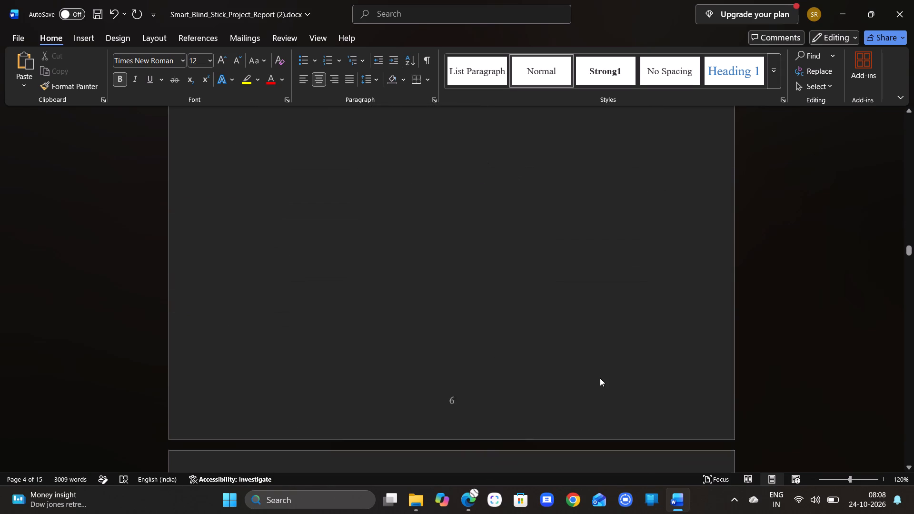
scroll(600, 378, "up", 1)
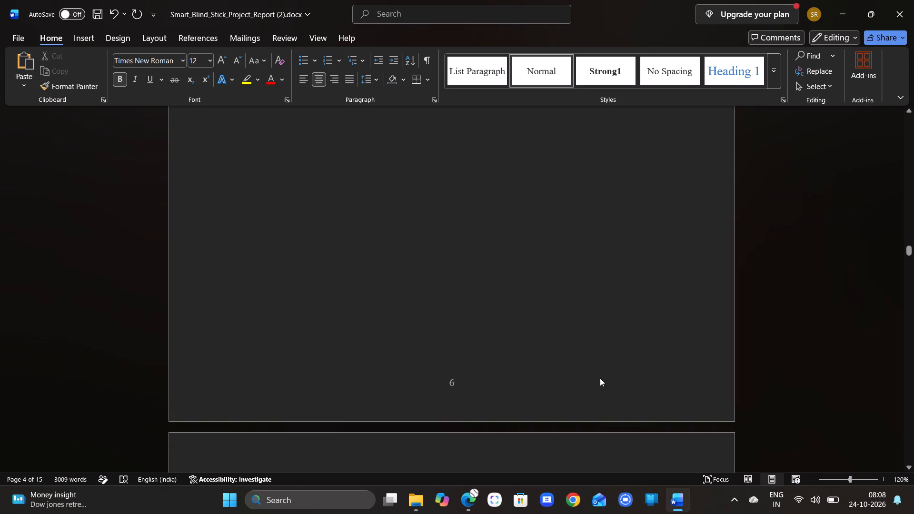
scroll(600, 378, "up", 1)
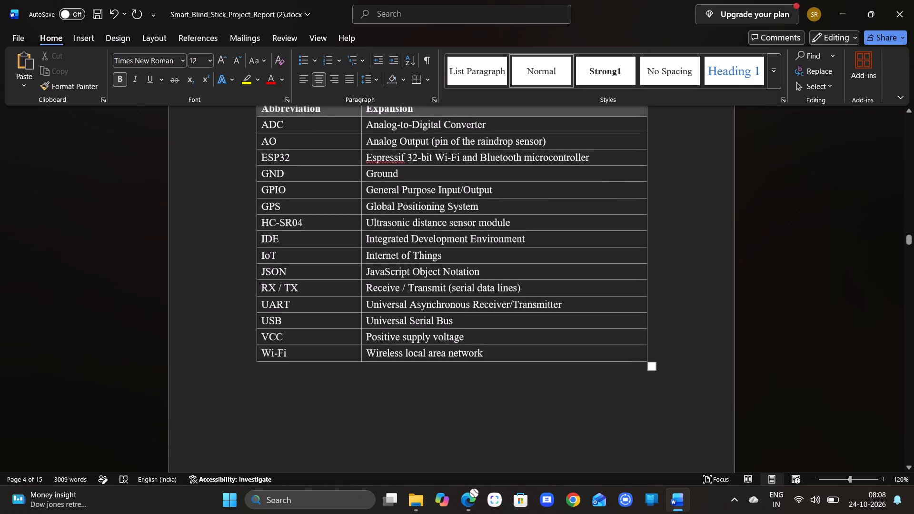
scroll(600, 378, "up", 1)
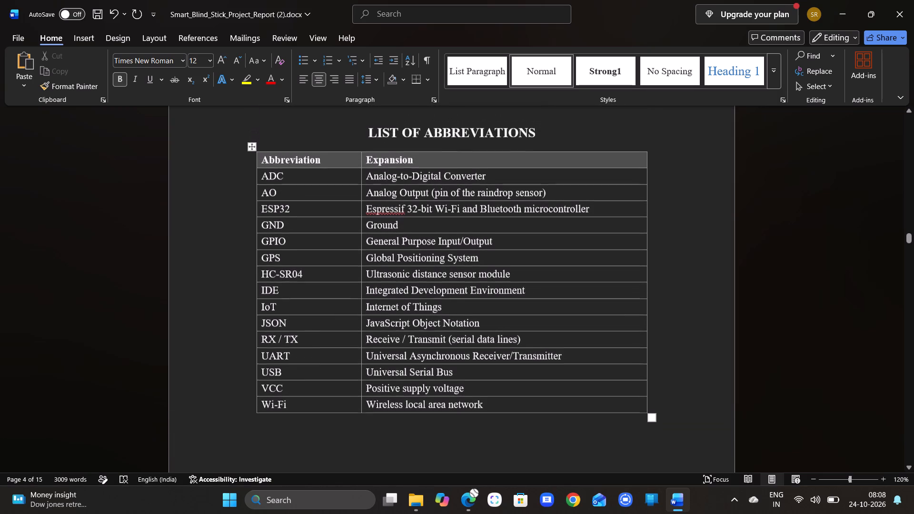
scroll(600, 380, "up", 5)
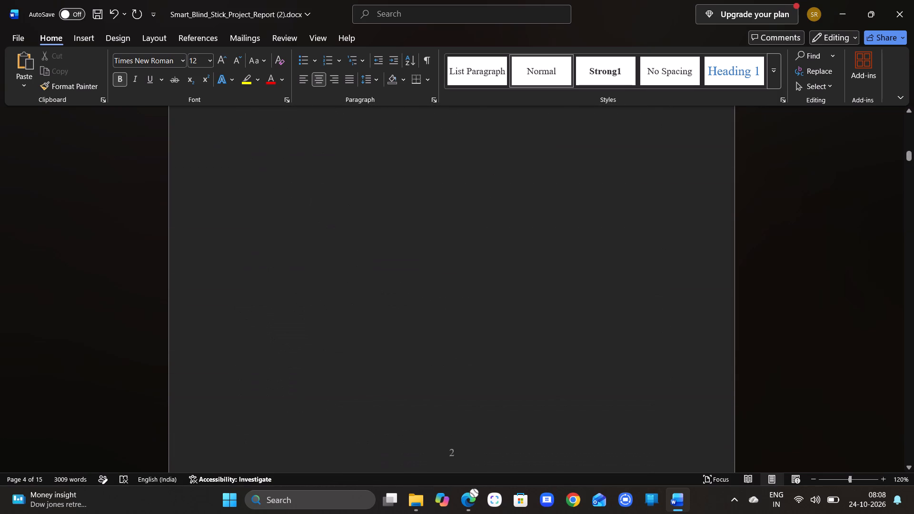
scroll(600, 380, "up", 8)
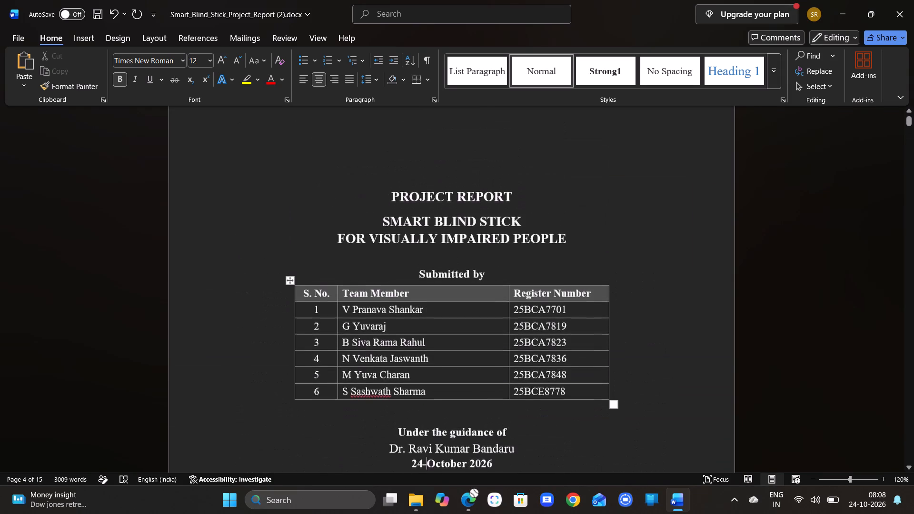
Go over the Index page and the Abstract again, starting from the cover page.
scroll(600, 380, "down", 7)
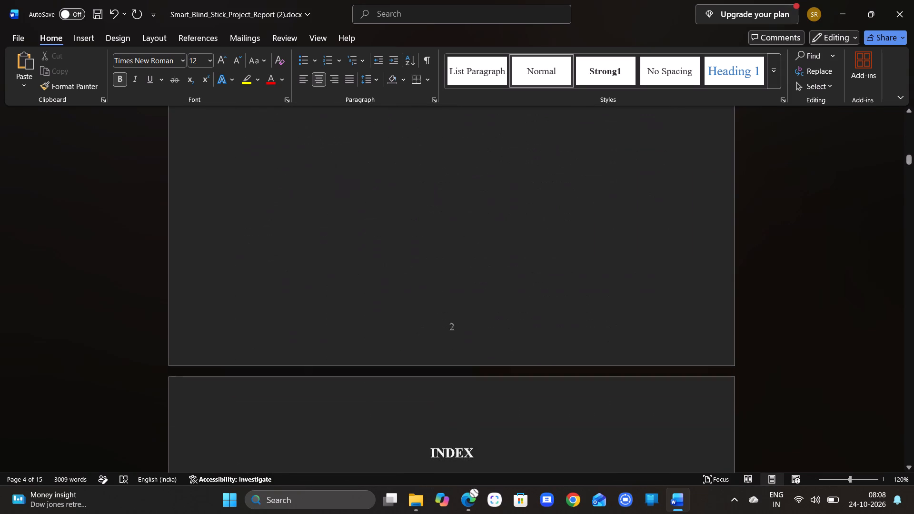
scroll(600, 380, "down", 3)
scroll(600, 380, "up", 3)
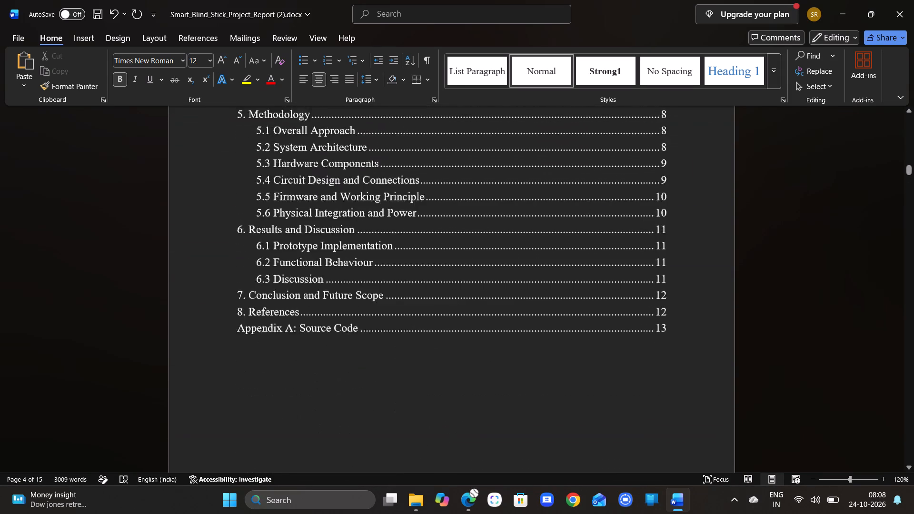
scroll(600, 380, "up", 7)
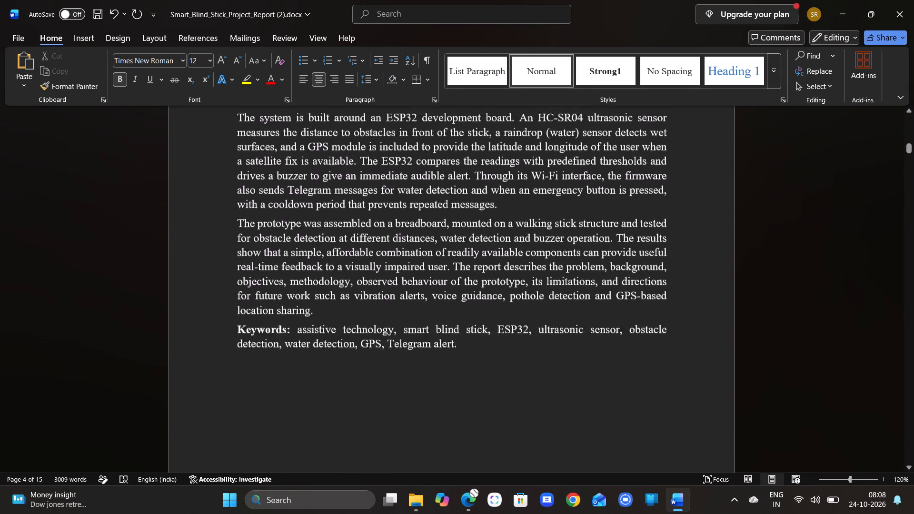
scroll(600, 380, "up", 2)
scroll(600, 380, "down", 2)
scroll(600, 380, "up", 1)
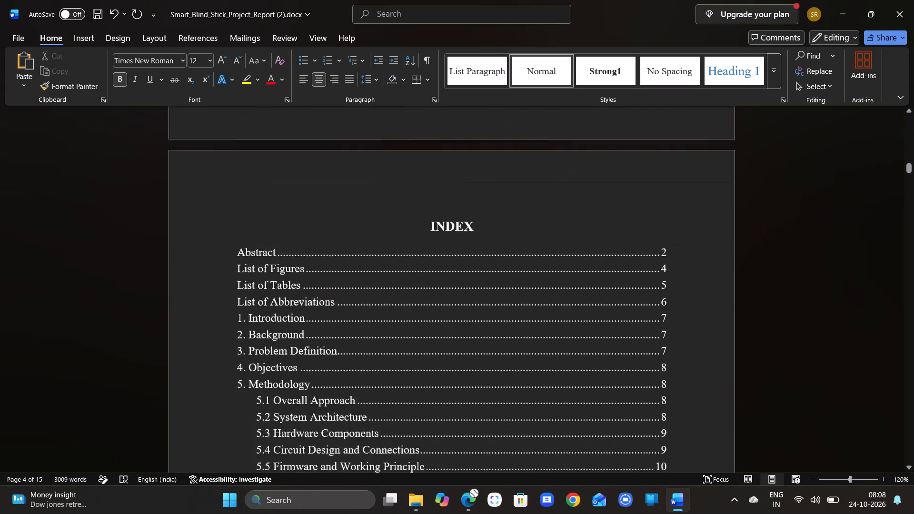
scroll(600, 380, "up", 1)
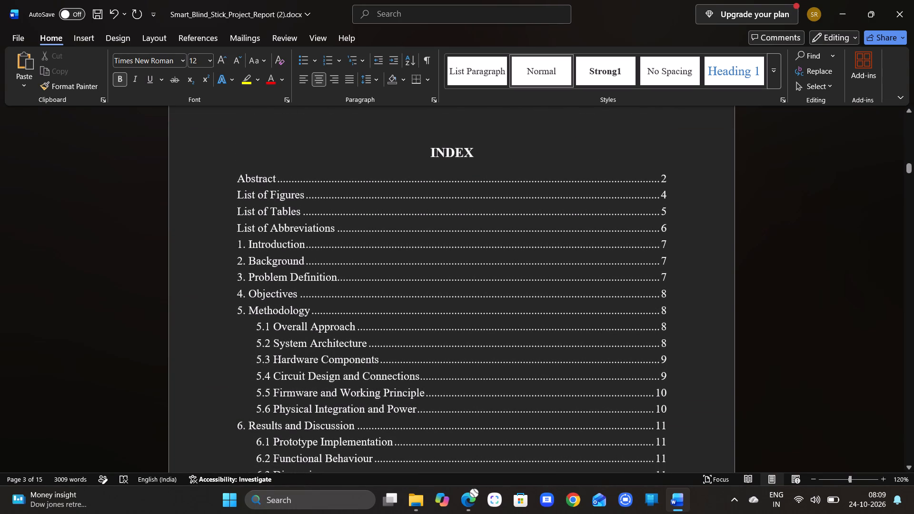
scroll(600, 380, "up", 3)
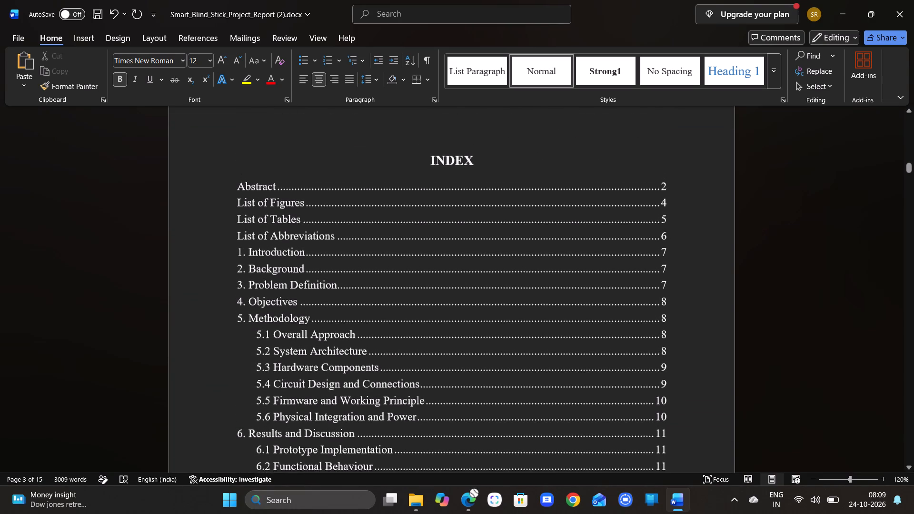
scroll(600, 380, "up", 1)
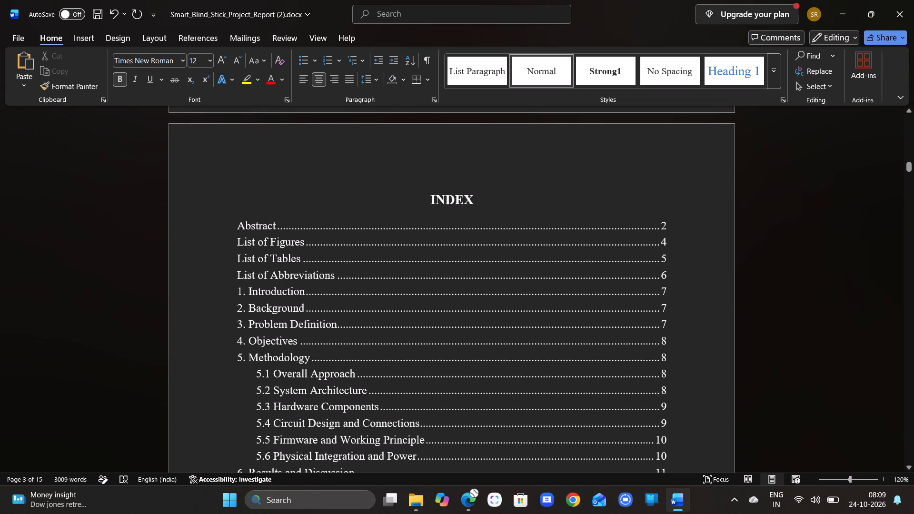
scroll(600, 380, "up", 3)
Recheck the Index from the Abstract entry onward, along with the List of Figures page.
scroll(600, 380, "down", 1)
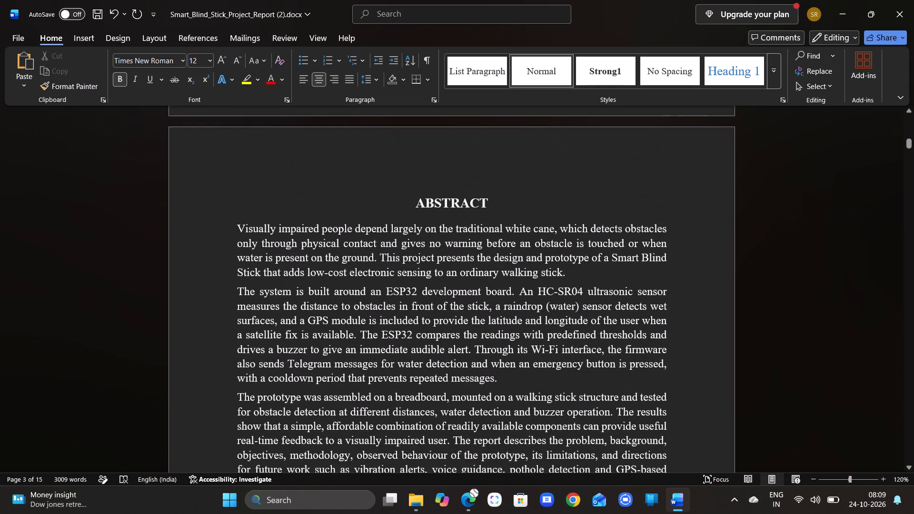
scroll(600, 380, "down", 2)
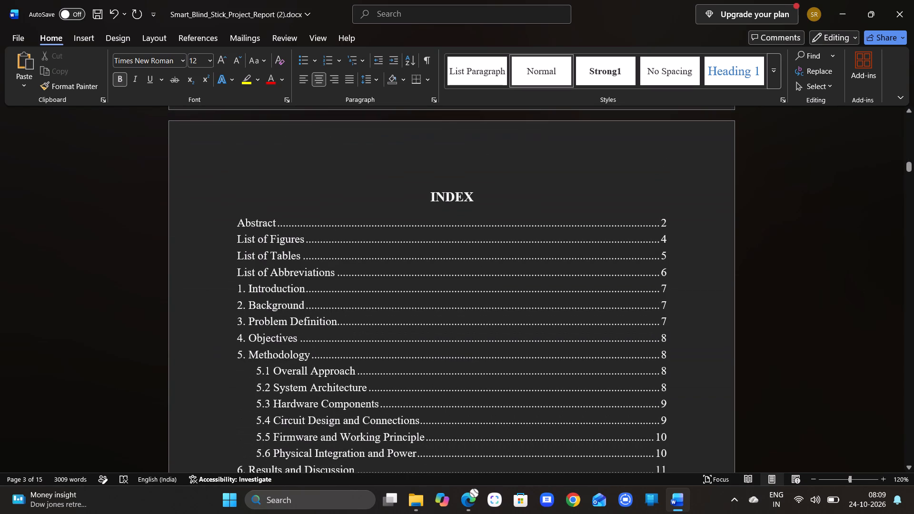
scroll(600, 380, "down", 1)
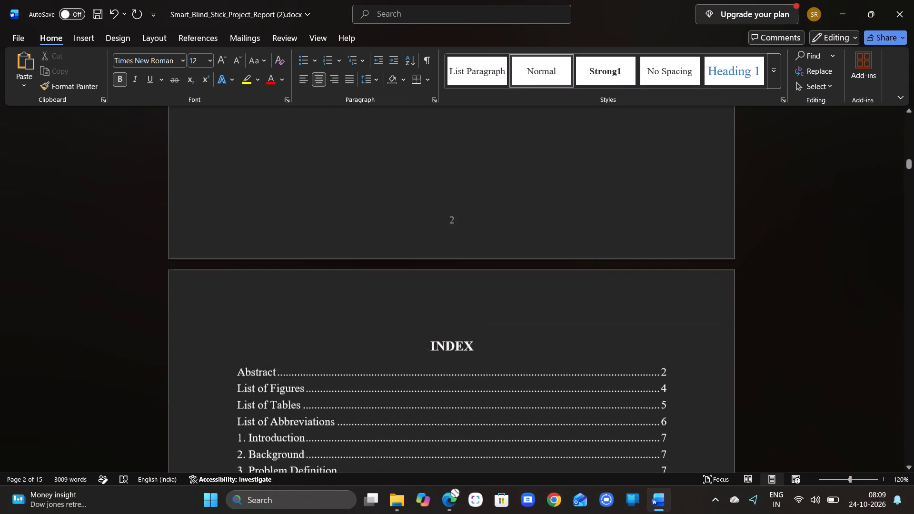
scroll(600, 380, "down", 1)
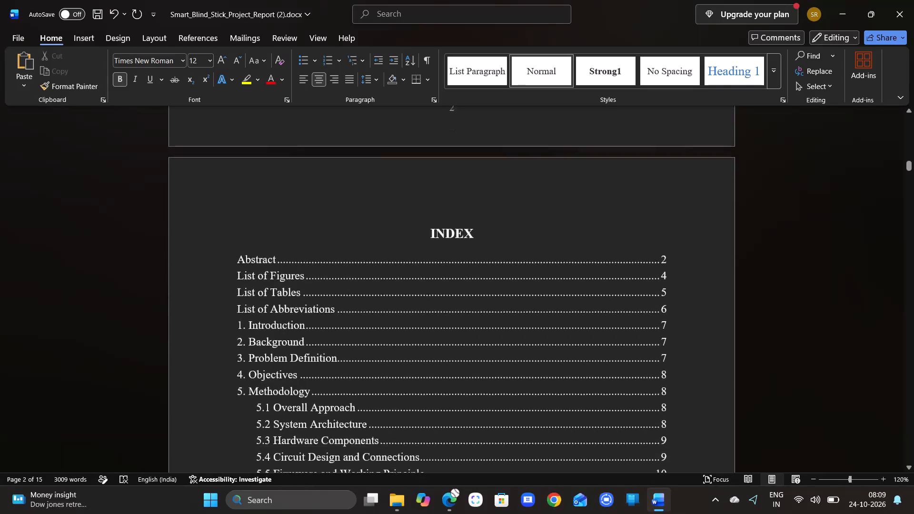
scroll(600, 380, "down", 1)
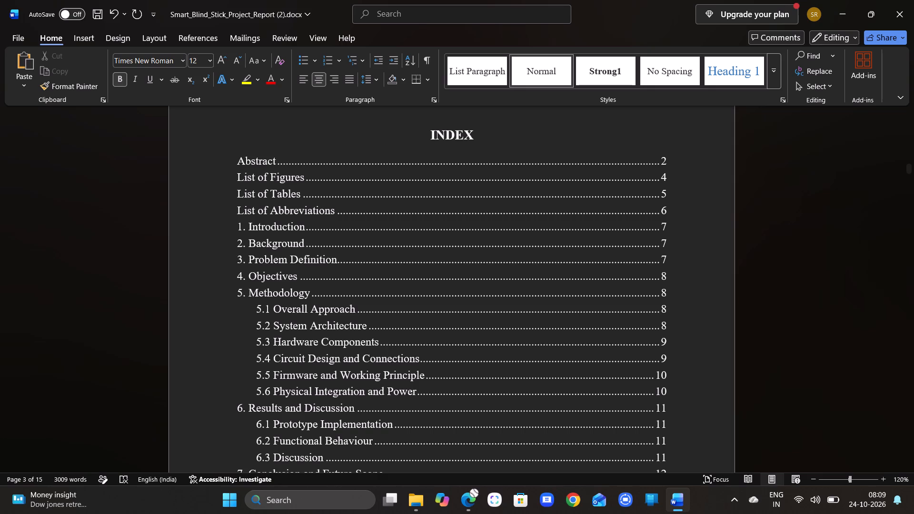
scroll(696, 187, "down", 2)
scroll(696, 187, "up", 1)
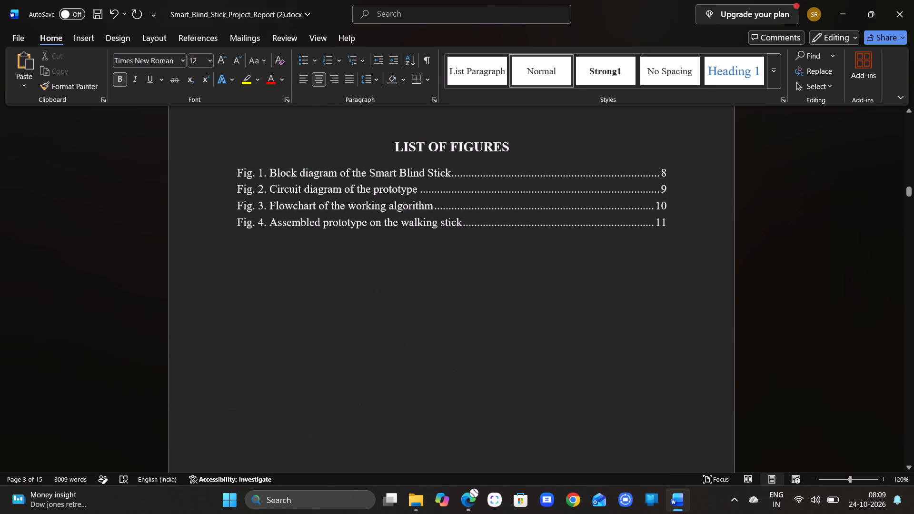
scroll(696, 187, "up", 4)
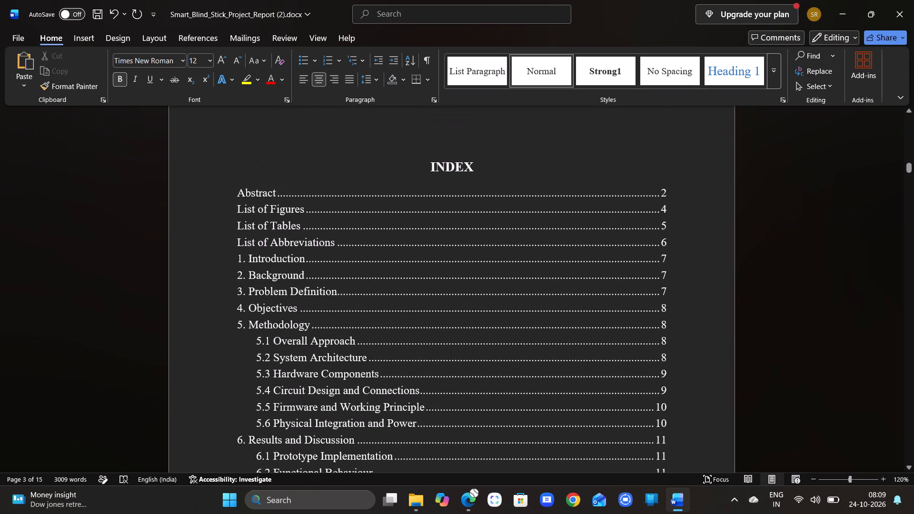
Select the page number and part of the dotted leader of the Abstract entry in the Index.
left_click_drag(668, 195, 456, 199)
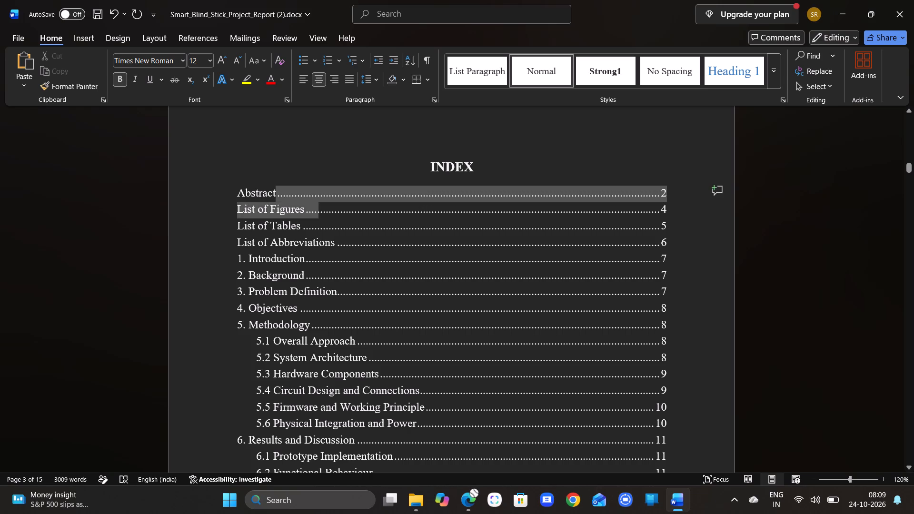
Delete the whole Abstract entry line from the Index so the list starts with List of Figures.
left_click_drag(456, 199, 219, 188)
key("BackSpace")
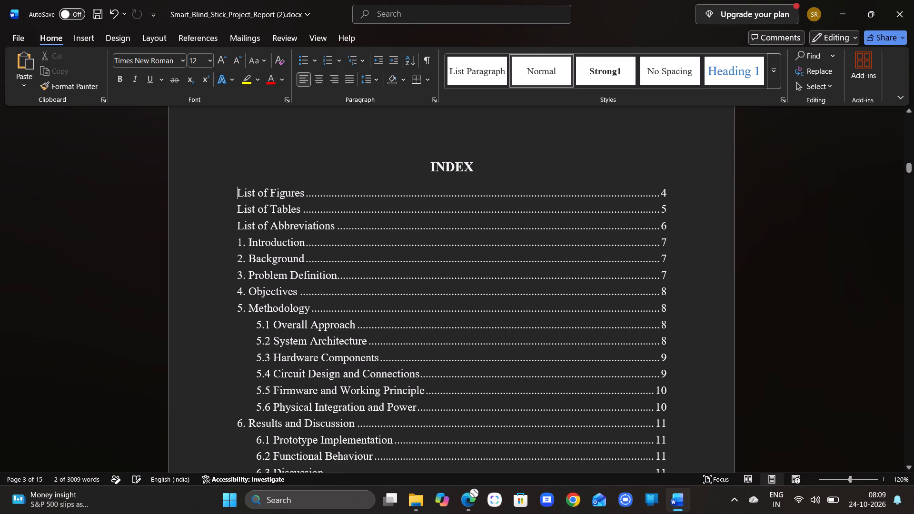
left_click(715, 218)
Check the List of Figures, List of Tables and List of Abbreviations pages that follow the Index.
scroll(715, 218, "down", 3)
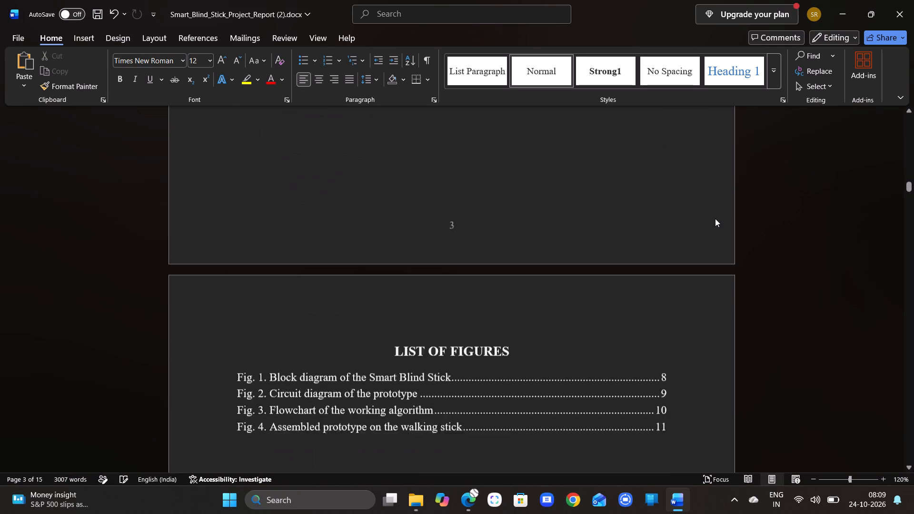
scroll(715, 218, "down", 5)
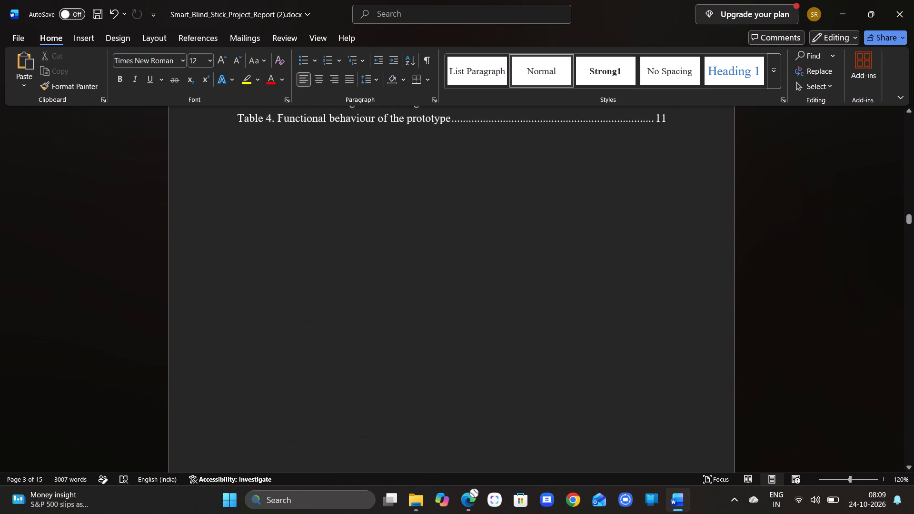
scroll(715, 218, "down", 2)
scroll(715, 218, "up", 1)
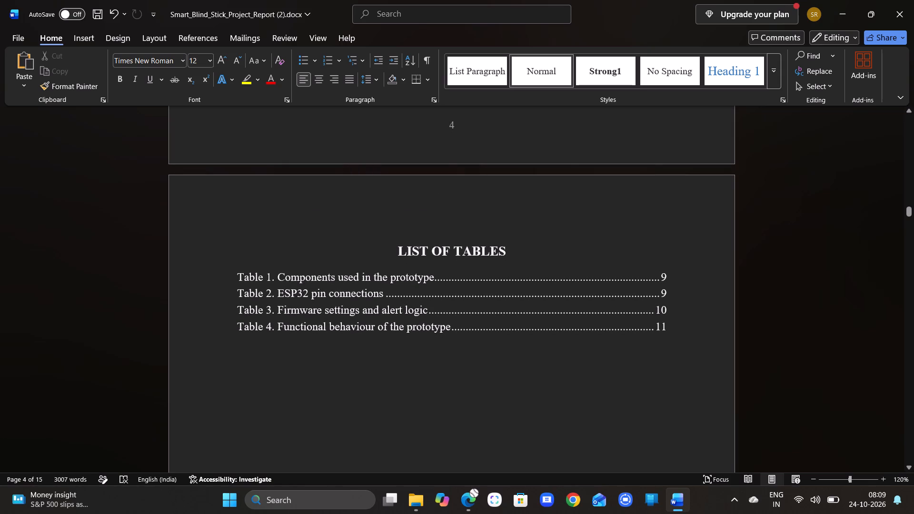
scroll(715, 218, "down", 1)
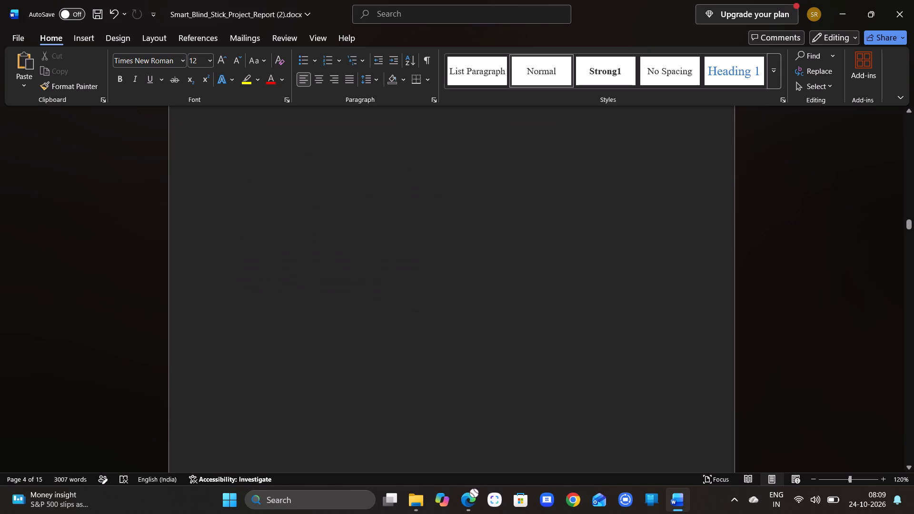
scroll(715, 218, "down", 3)
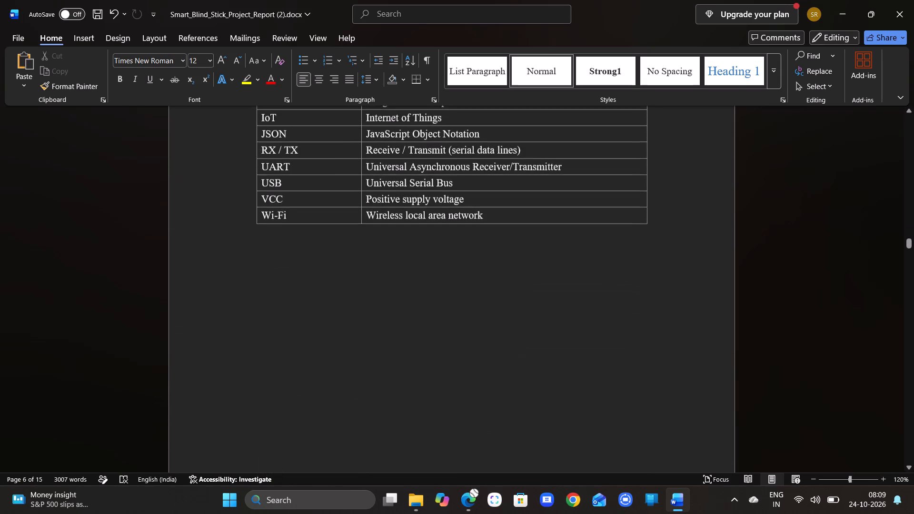
Review the body text from the Introduction through Background, Problem Definition and Objectives to the start of Methodology.
scroll(715, 218, "down", 3)
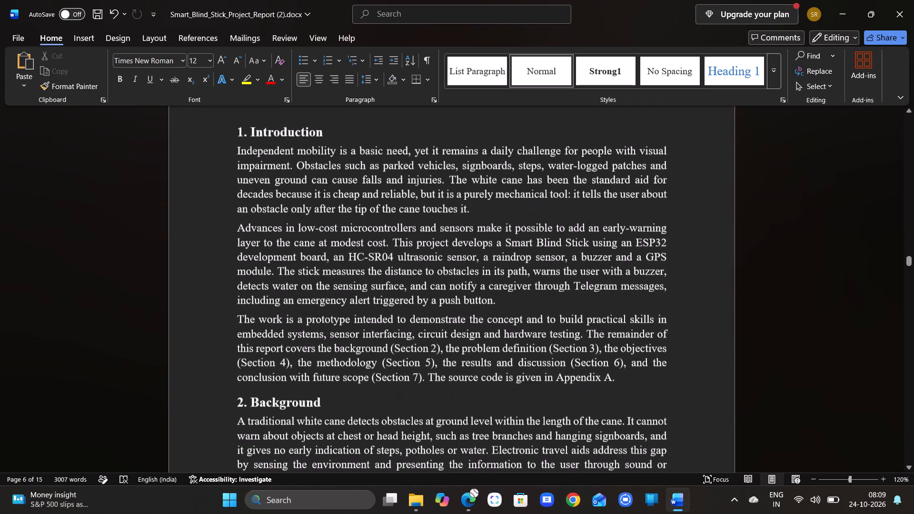
scroll(715, 218, "down", 3)
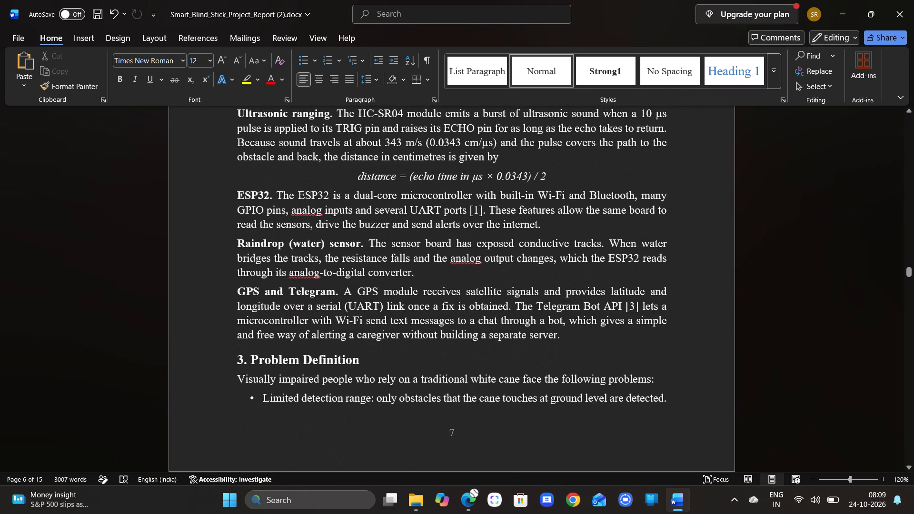
scroll(715, 218, "down", 2)
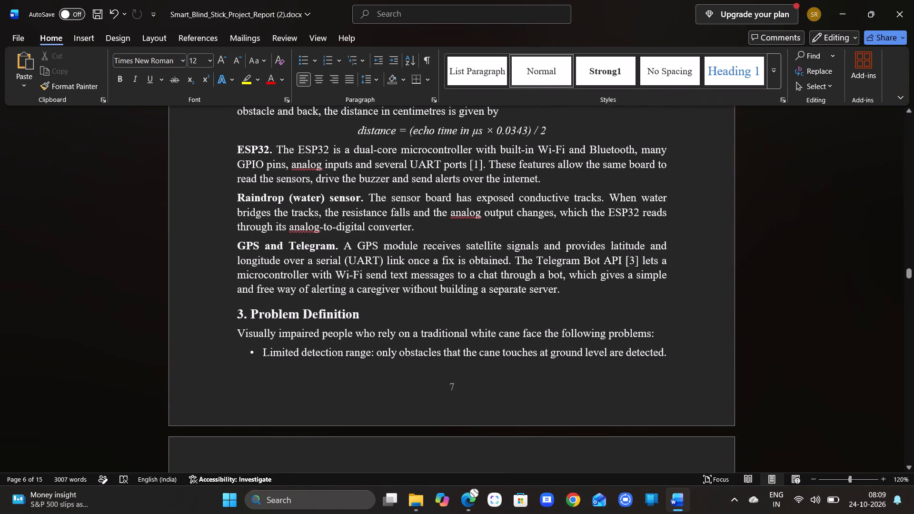
scroll(715, 218, "down", 4)
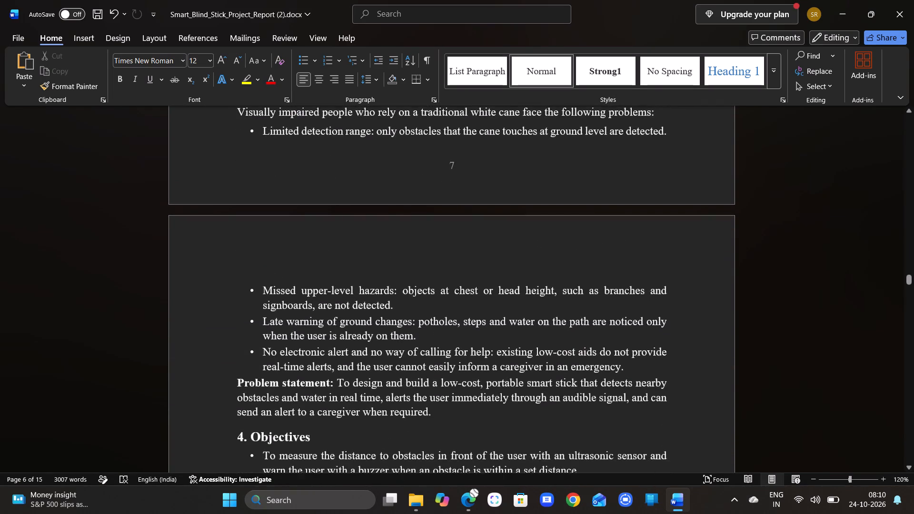
scroll(715, 218, "down", 3)
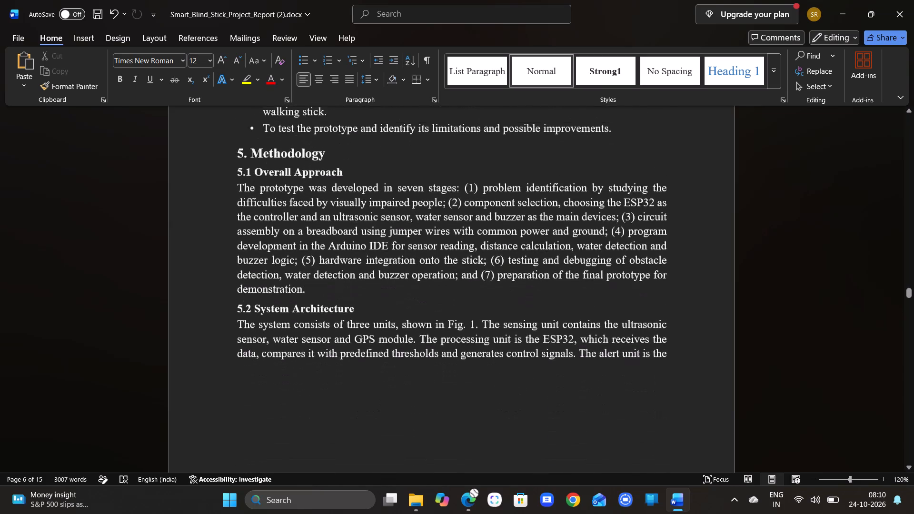
Examine sections 5.1 to 5.4, including the Smart Blind Stick block diagram and the hardware components table.
scroll(715, 218, "down", 2)
scroll(715, 218, "up", 1)
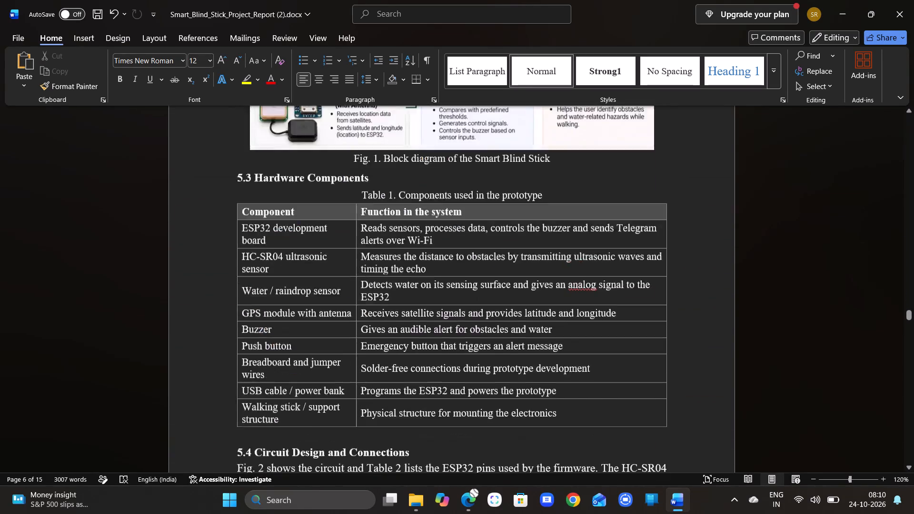
scroll(715, 218, "up", 1)
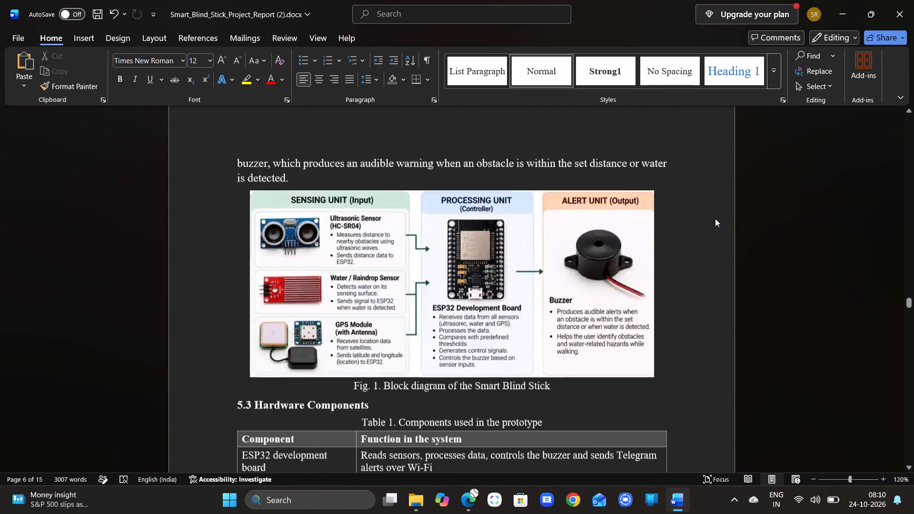
scroll(715, 218, "up", 1)
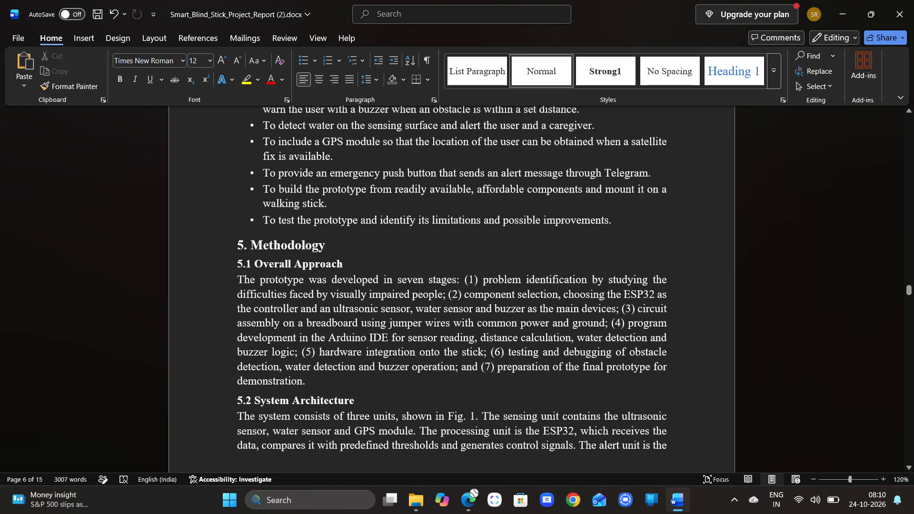
scroll(715, 218, "down", 1)
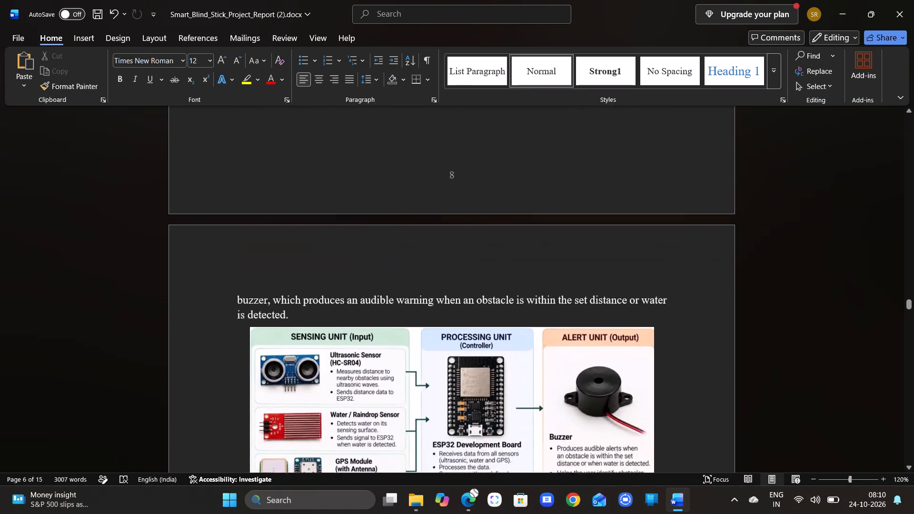
scroll(715, 218, "down", 1)
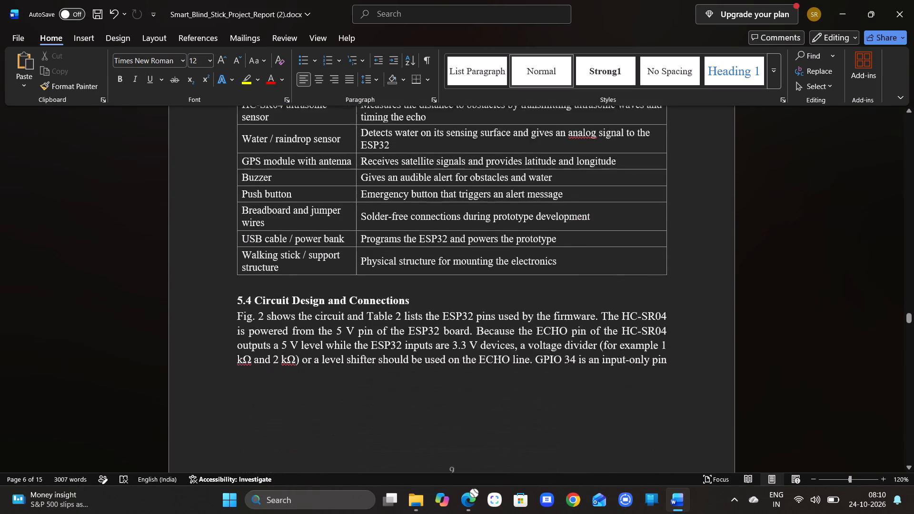
scroll(715, 218, "down", 1)
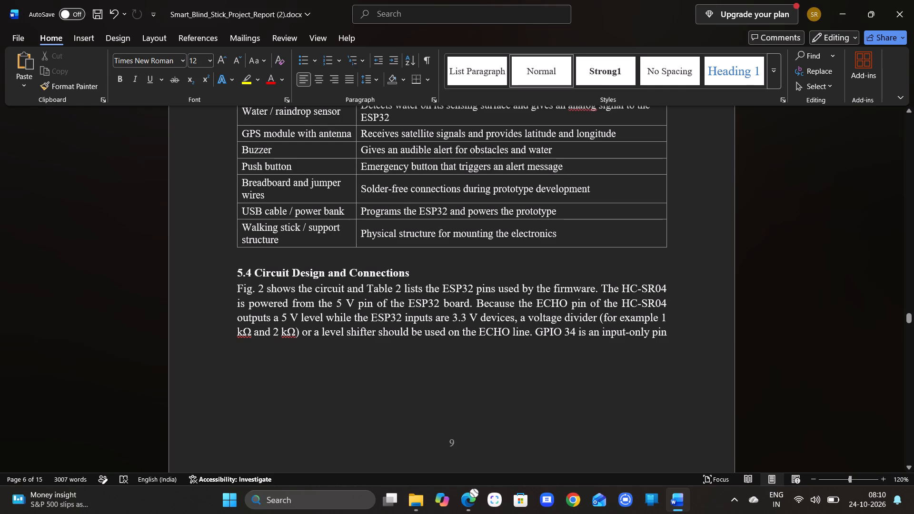
Review the report from section 5.4 Circuit Design and Connections to section 6.1, including the circuit diagram, flowchart and firmware settings table.
scroll(715, 218, "down", 4)
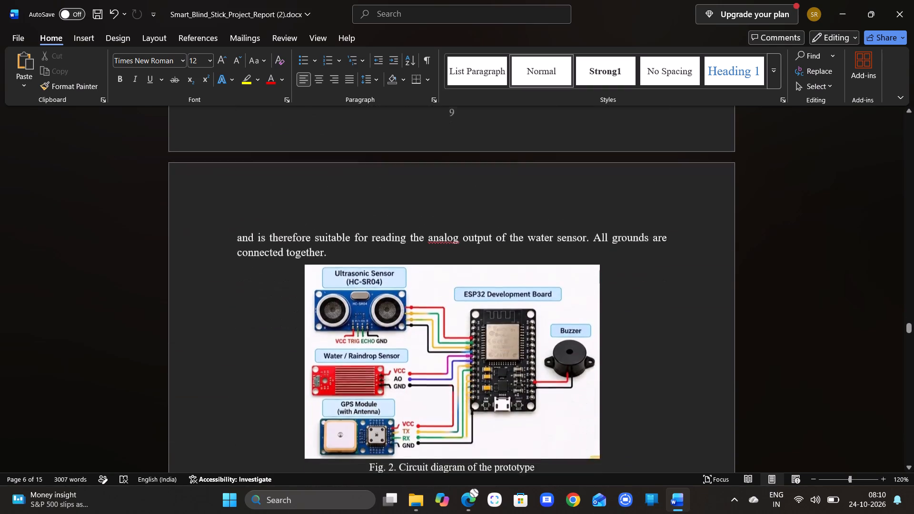
scroll(715, 218, "down", 3)
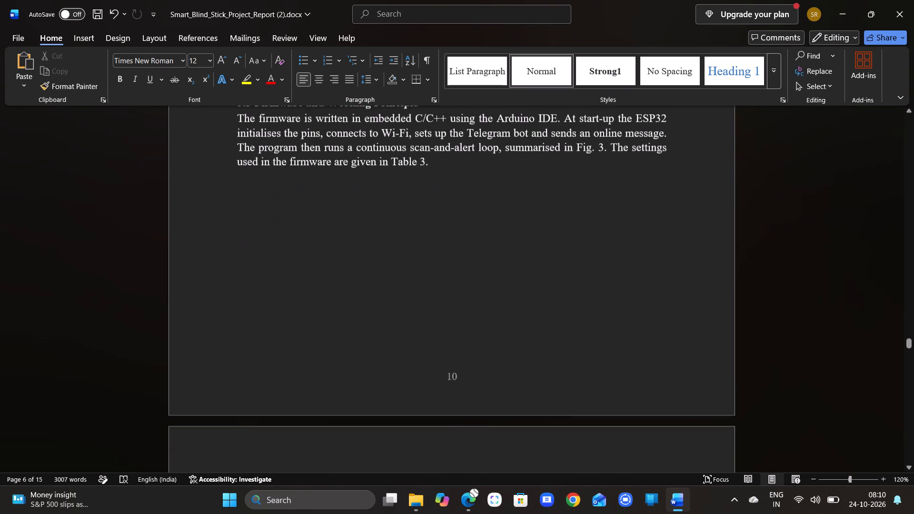
scroll(715, 218, "down", 2)
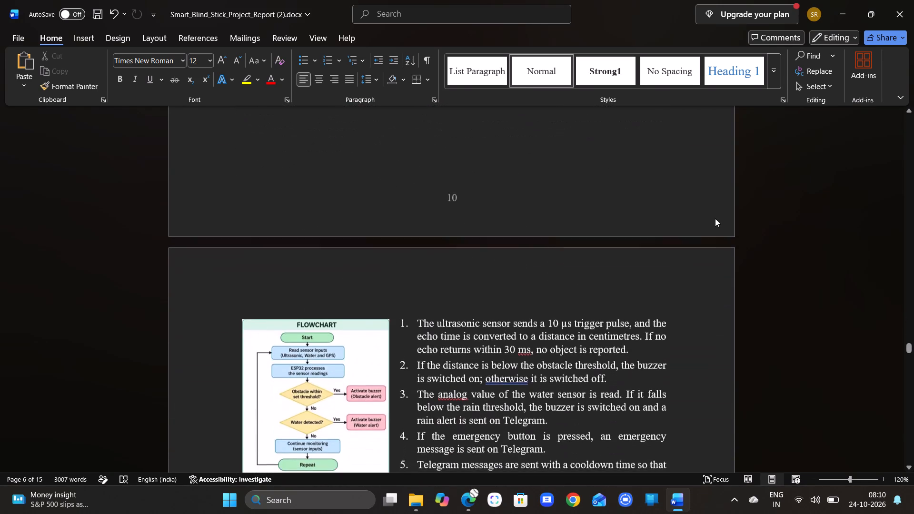
scroll(715, 218, "down", 3)
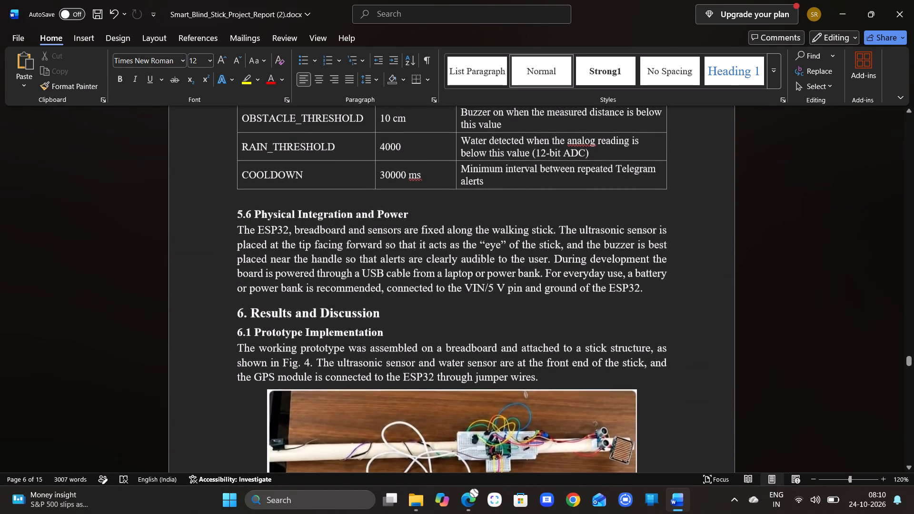
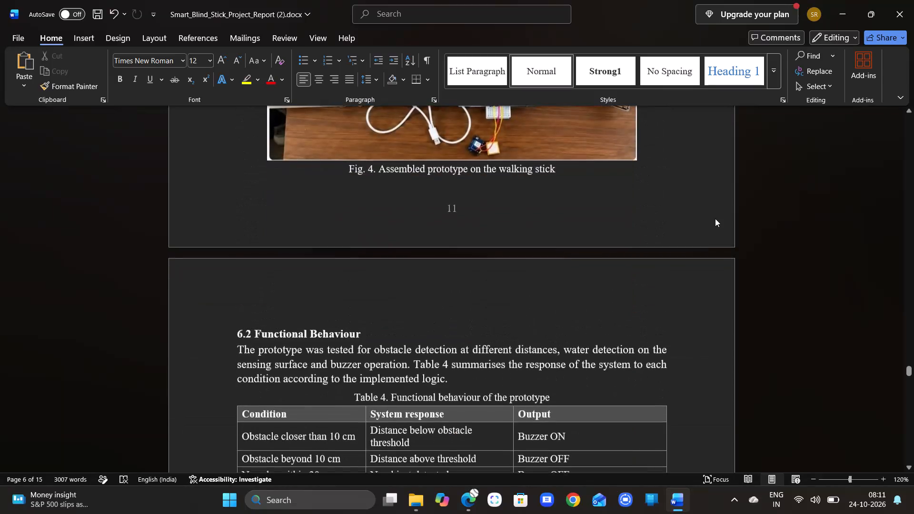
Set the Index page number of 5.6 Physical Integration and Power to 11.
scroll(715, 218, "up", 18)
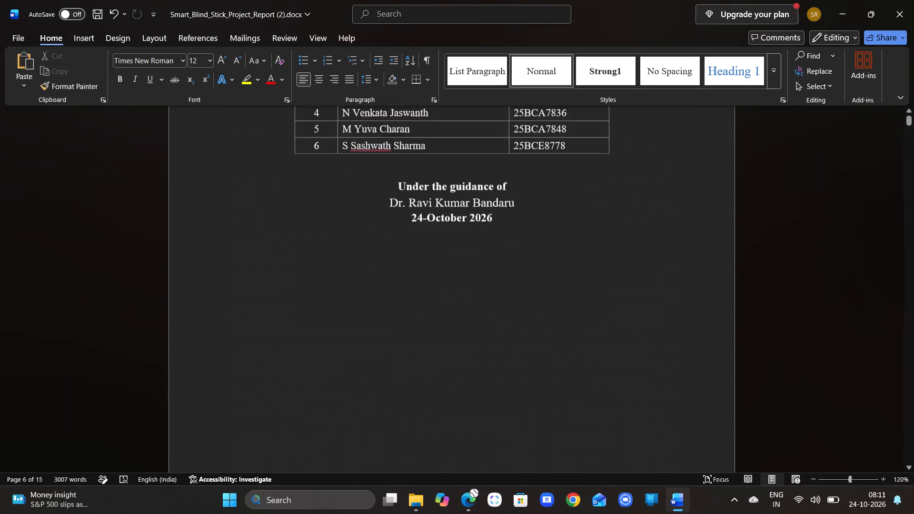
scroll(715, 218, "down", 5)
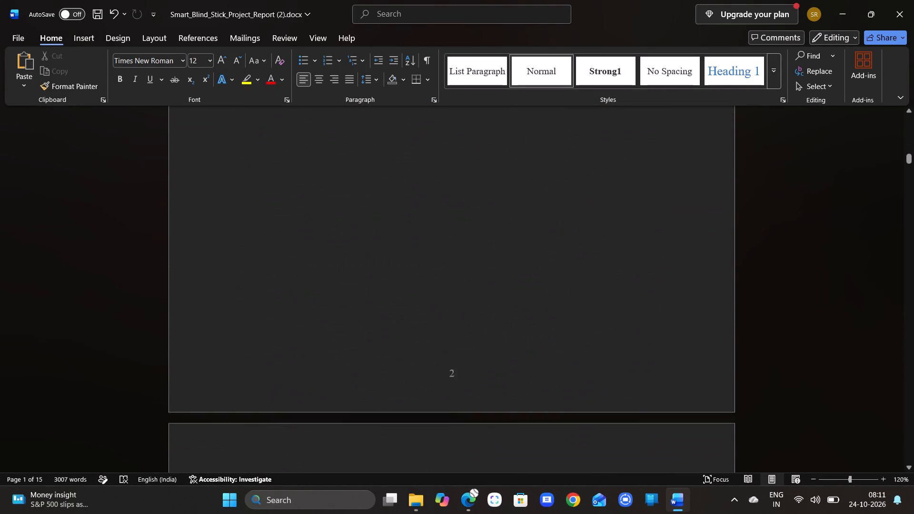
scroll(715, 218, "down", 3)
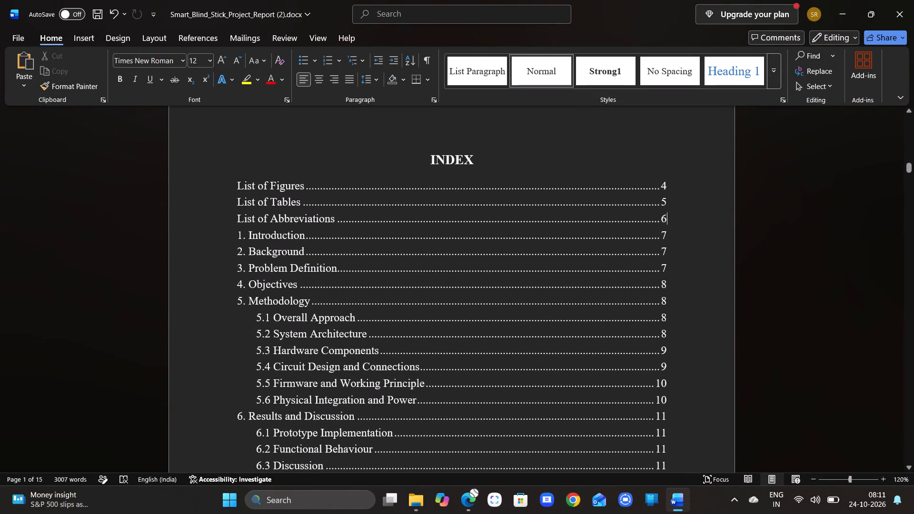
left_click(667, 403)
key("BackSpace")
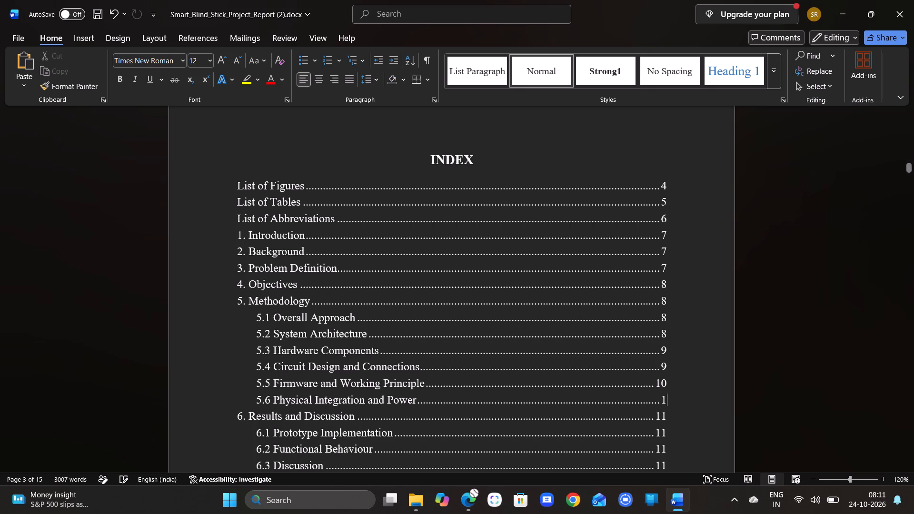
key("1")
Check the Index entries against the page numbers of the report sections from 5.6 through 7. Conclusion and Future Scope.
scroll(667, 403, "down", 2)
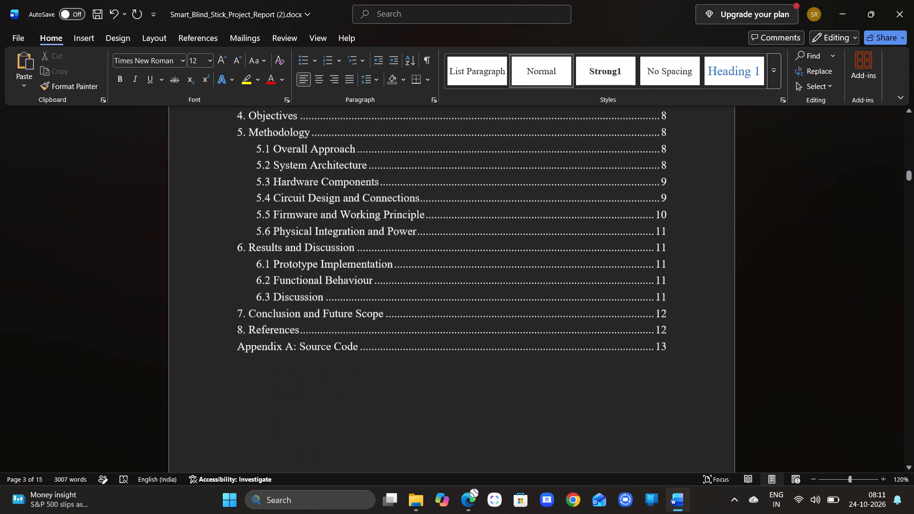
scroll(667, 403, "down", 12)
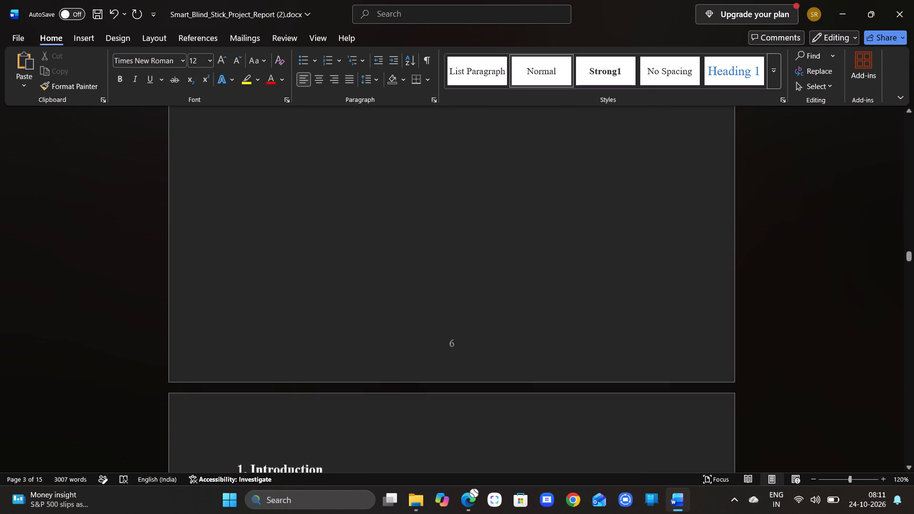
scroll(667, 403, "down", 10)
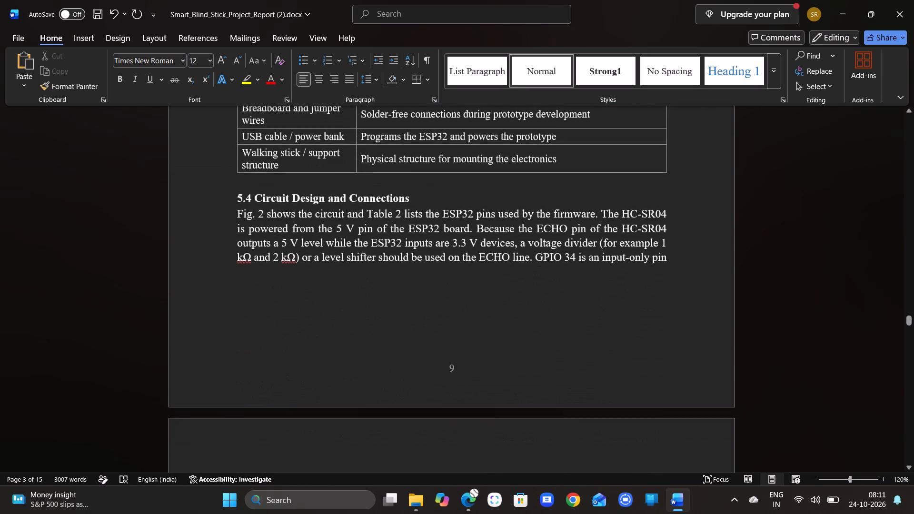
scroll(667, 403, "down", 6)
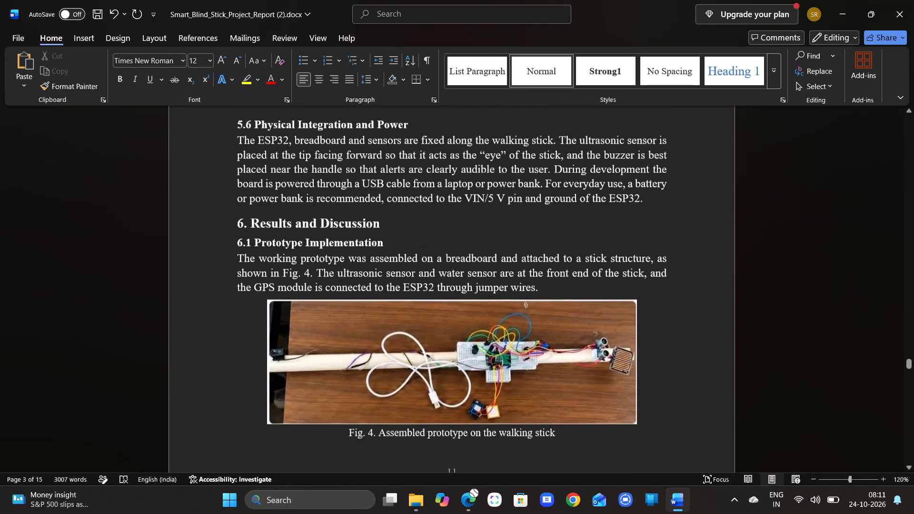
scroll(667, 403, "down", 3)
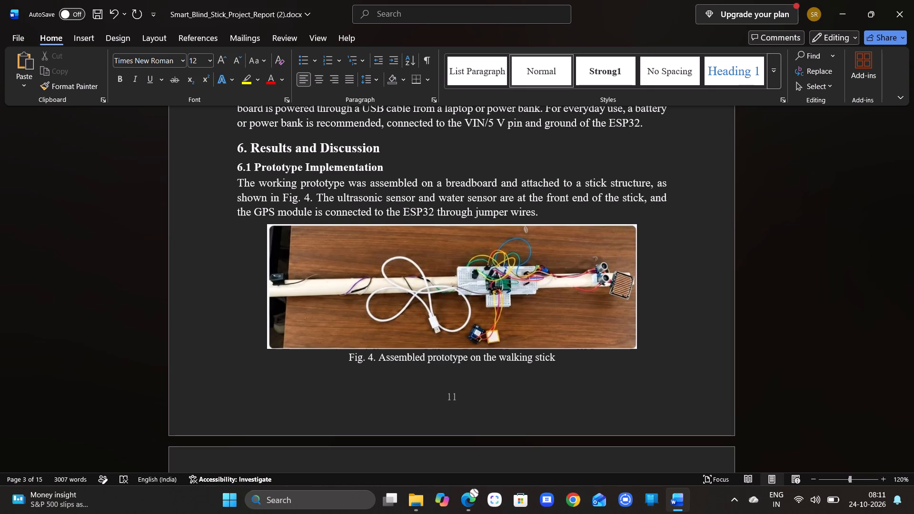
scroll(667, 403, "down", 1)
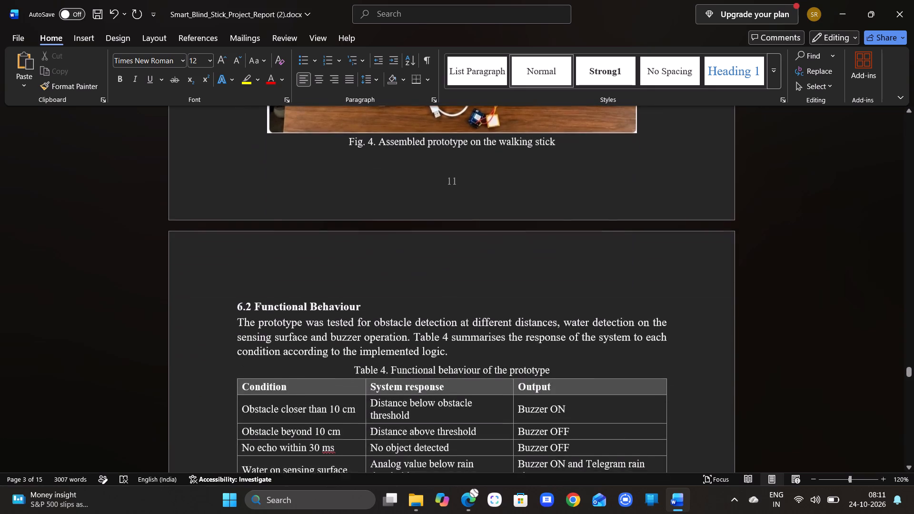
scroll(667, 403, "down", 2)
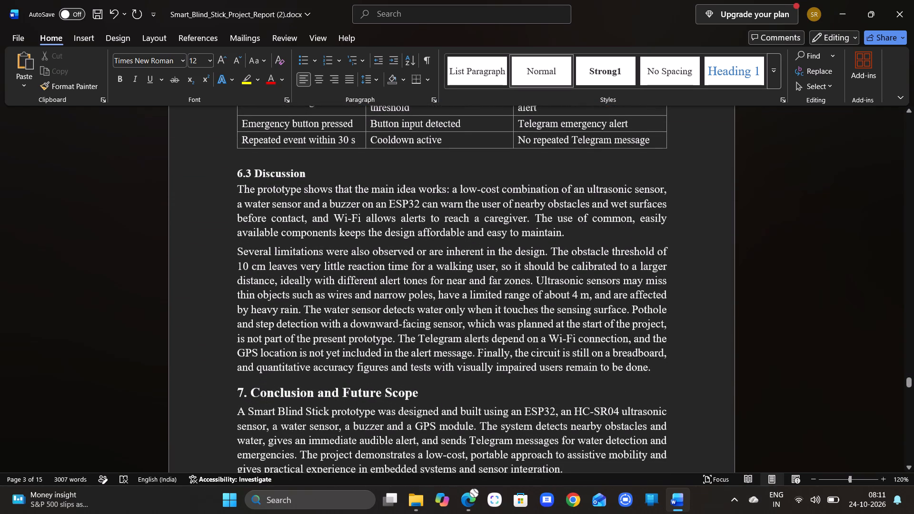
scroll(667, 403, "down", 2)
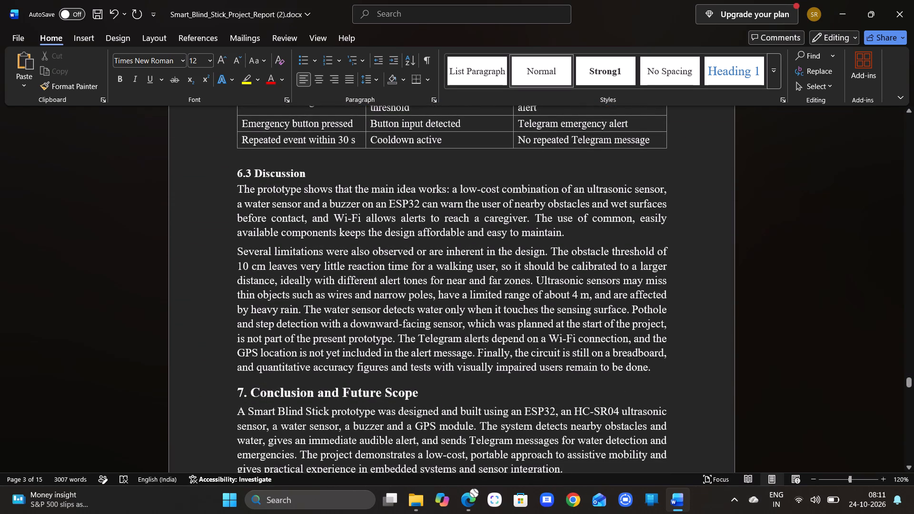
scroll(636, 381, "down", 1)
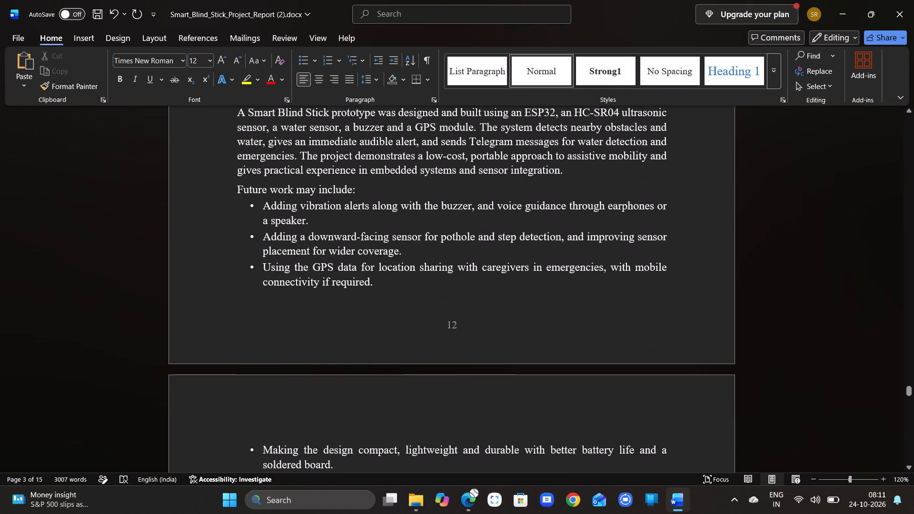
Set the Index page numbers of 6.2 Functional Behaviour and 6.3 Discussion to 12.
scroll(382, 208, "up", 20)
scroll(382, 208, "up", 20)
scroll(382, 208, "up", 2)
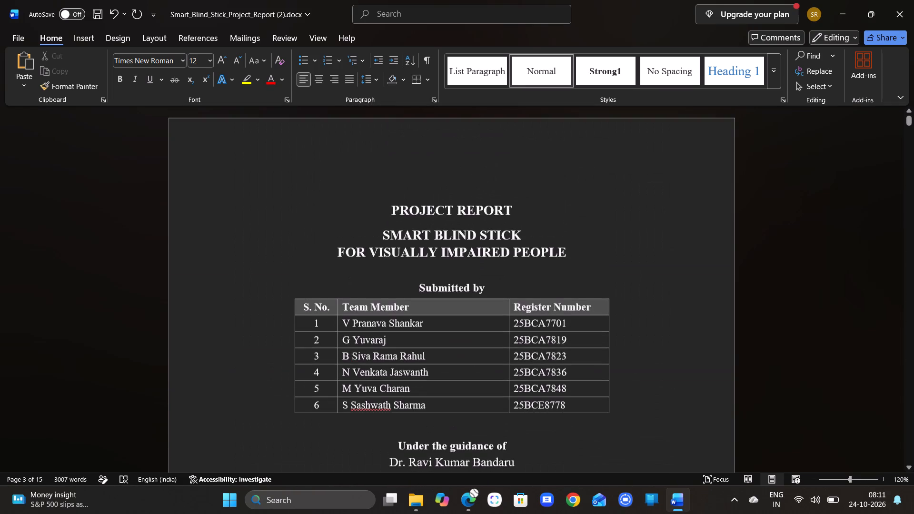
scroll(382, 208, "up", 1)
scroll(382, 208, "down", 4)
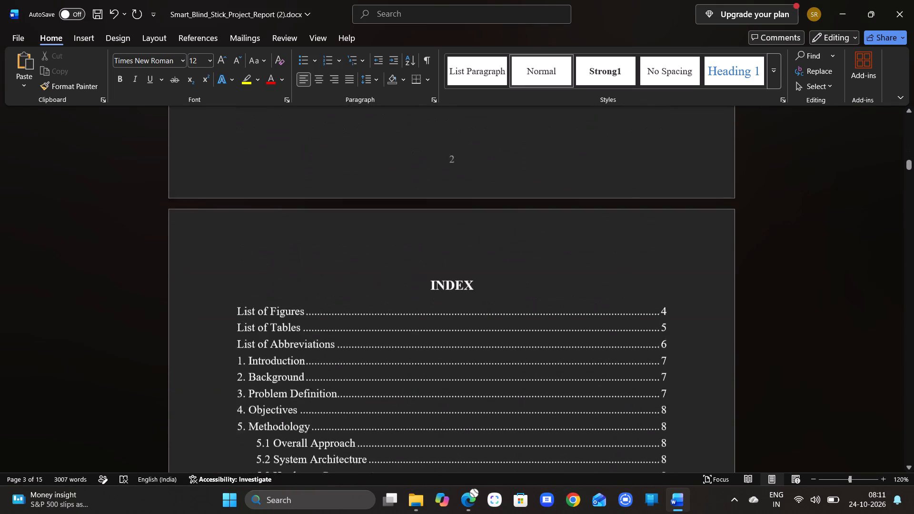
scroll(382, 208, "down", 3)
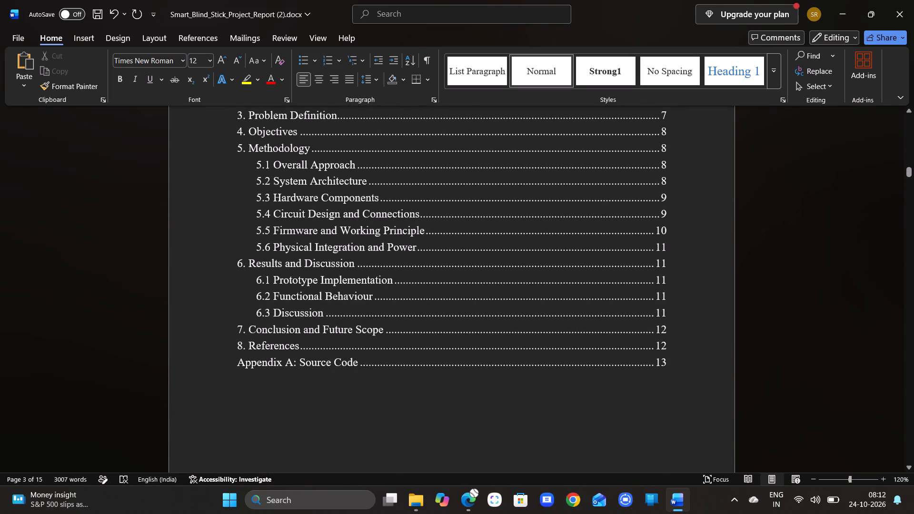
left_click(672, 301)
key("BackSpace")
key("2")
key("Down")
key("BackSpace")
key("2")
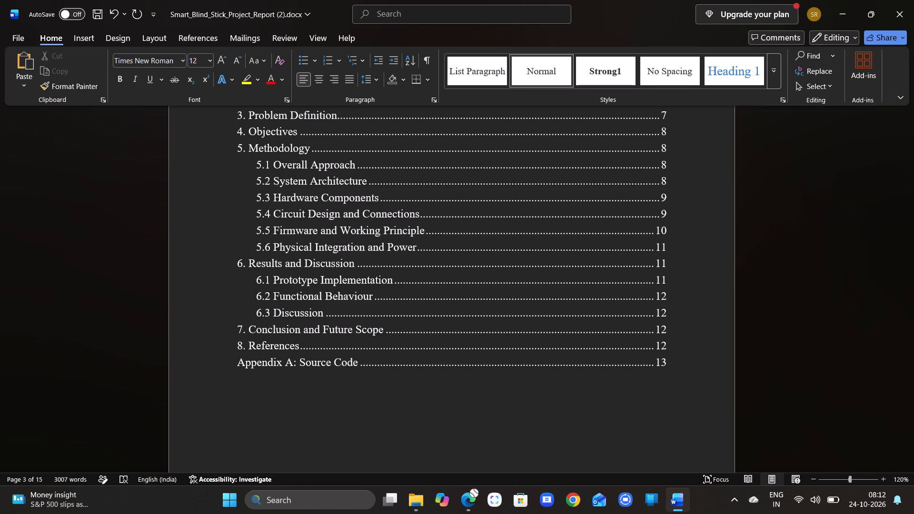
Check the Index entries for 8. References and Appendix A: Source Code against the page numbers where those sections start.
scroll(672, 301, "down", 10)
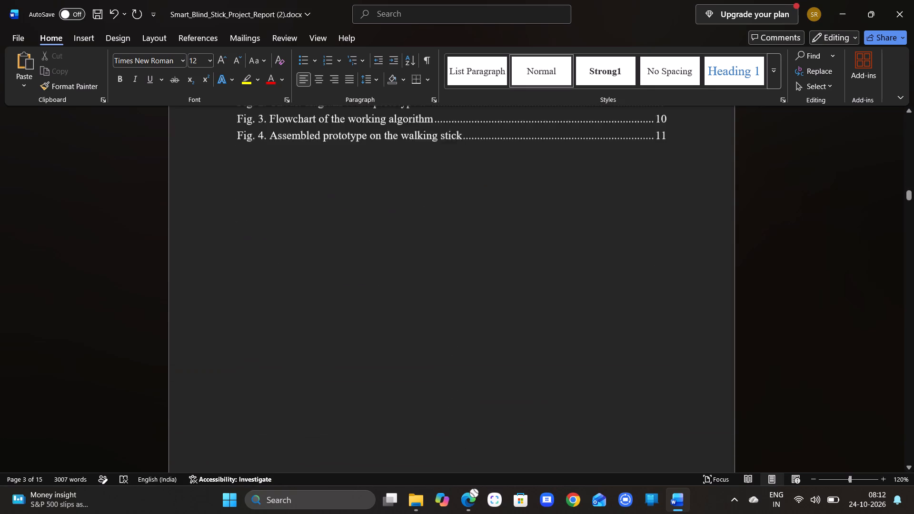
scroll(672, 301, "down", 10)
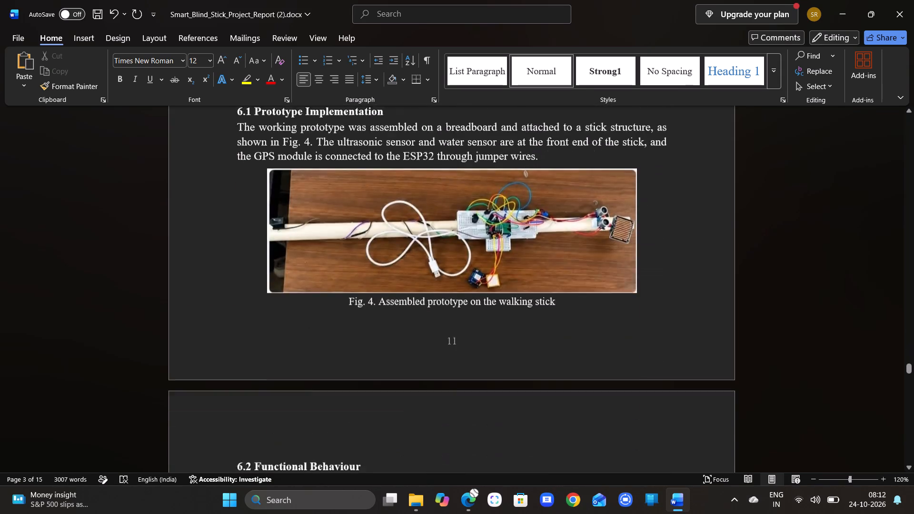
scroll(672, 301, "down", 8)
scroll(672, 301, "up", 1)
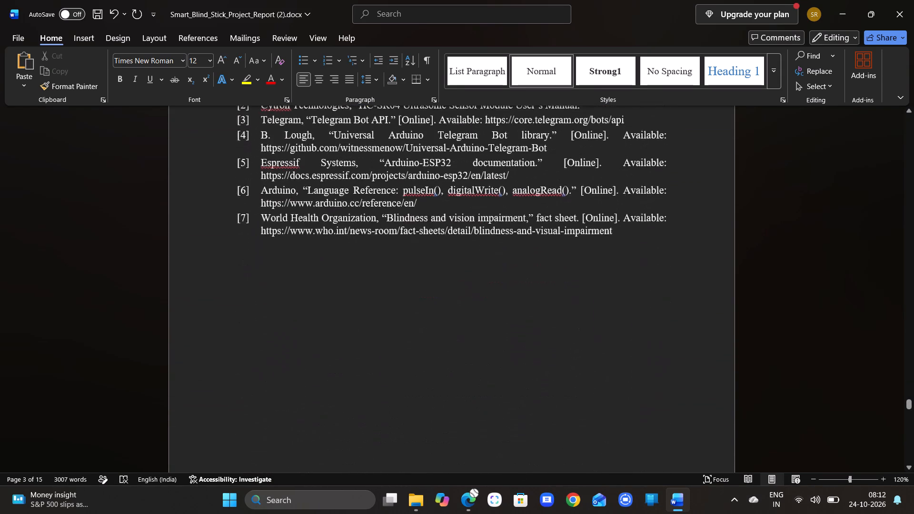
scroll(672, 301, "up", 1)
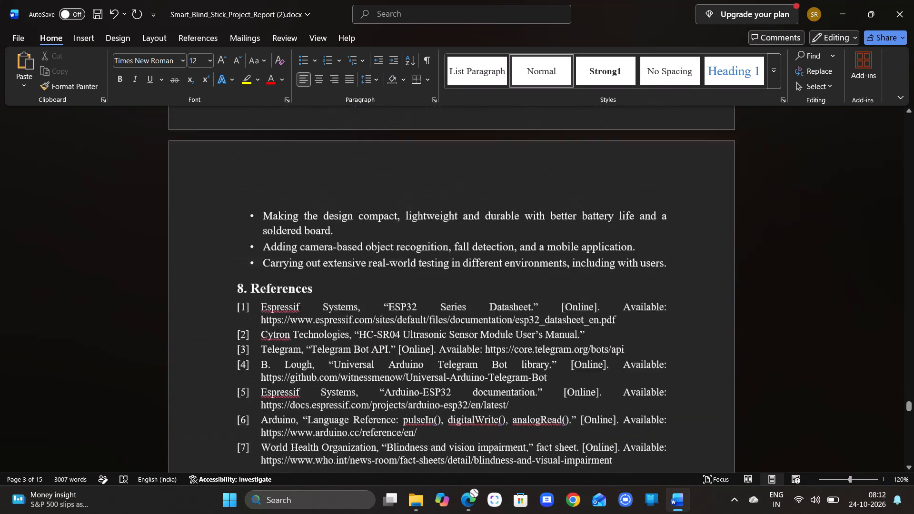
scroll(672, 301, "down", 2)
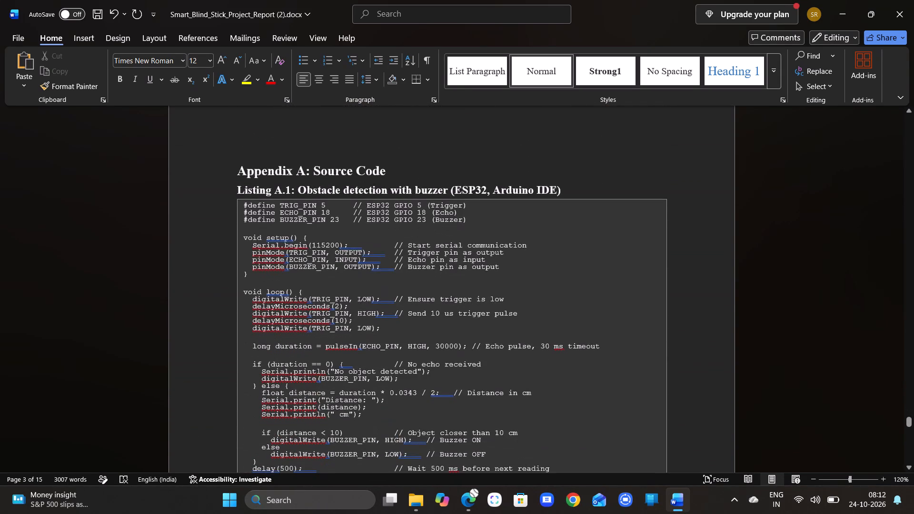
scroll(672, 301, "down", 1)
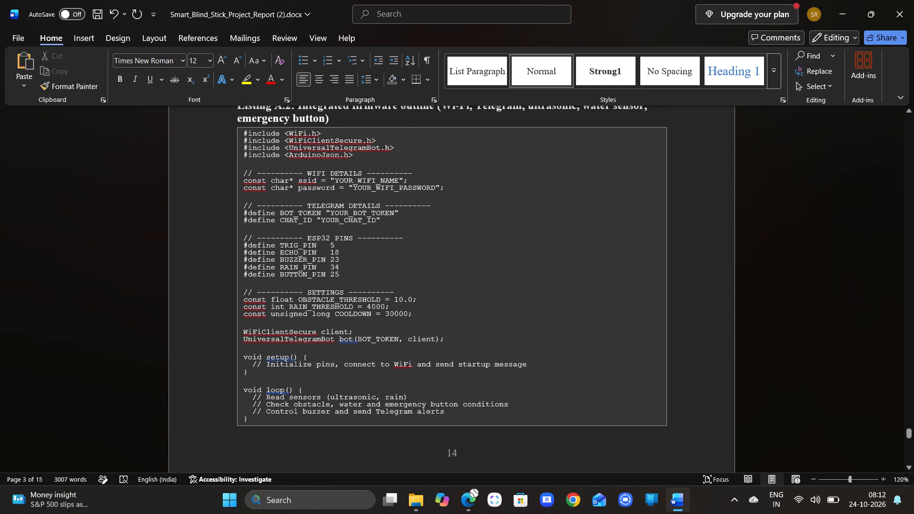
scroll(672, 301, "up", 3)
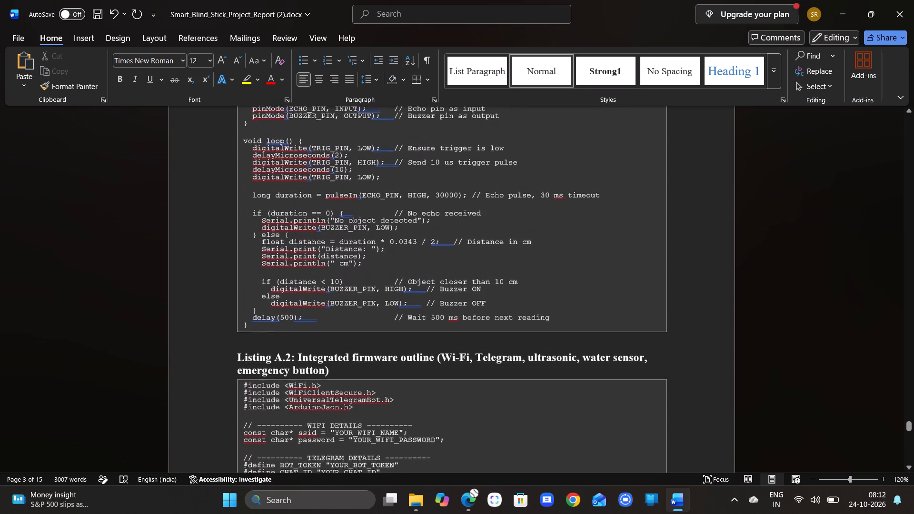
scroll(672, 301, "up", 4)
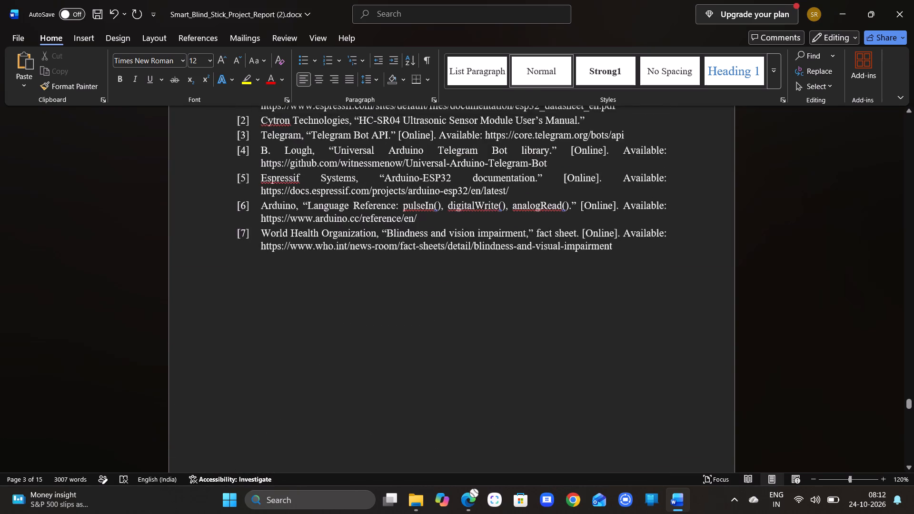
scroll(672, 301, "up", 2)
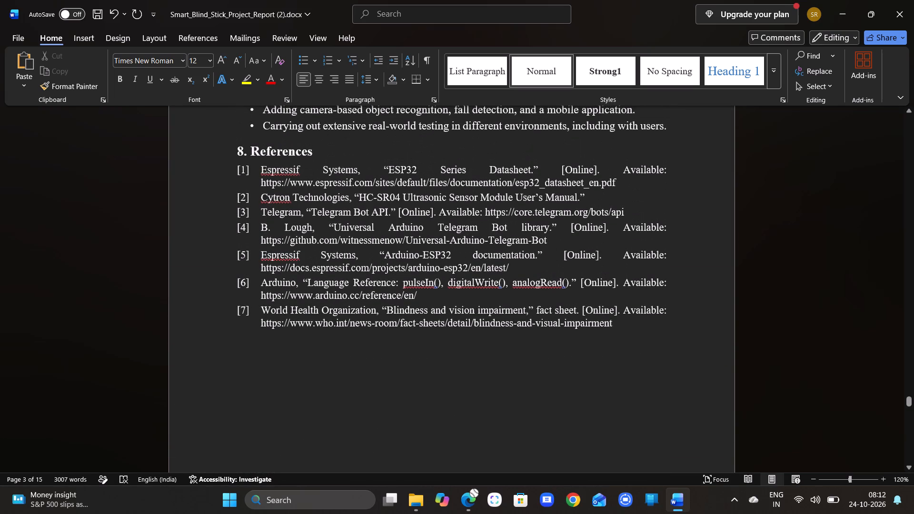
scroll(672, 301, "up", 1)
scroll(672, 301, "down", 2)
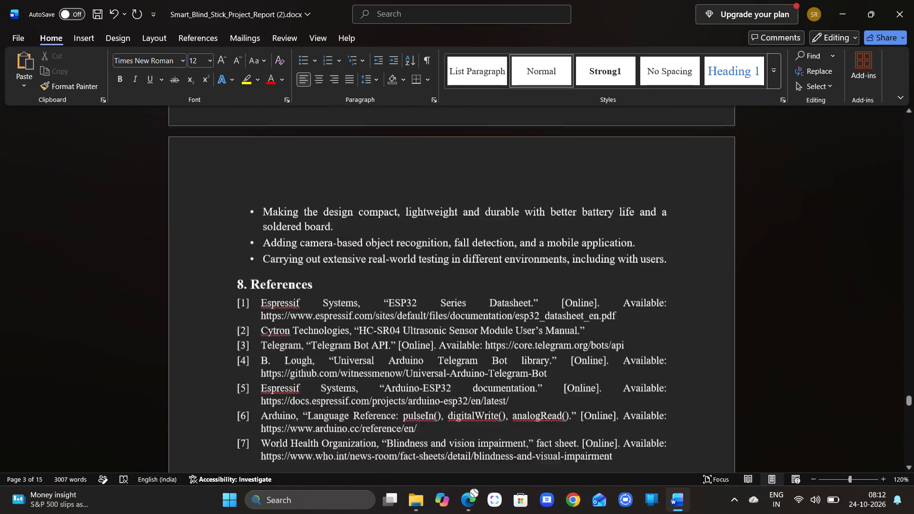
scroll(672, 301, "down", 3)
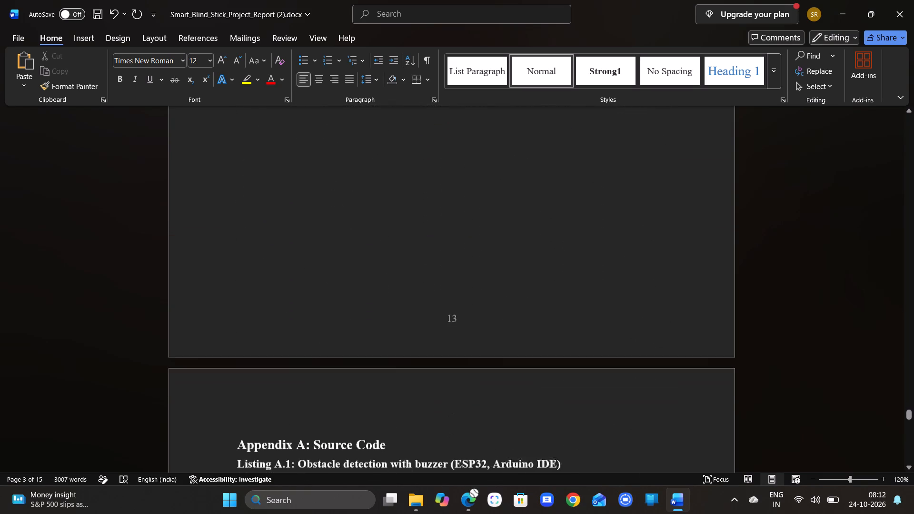
scroll(672, 301, "down", 3)
scroll(672, 301, "up", 1)
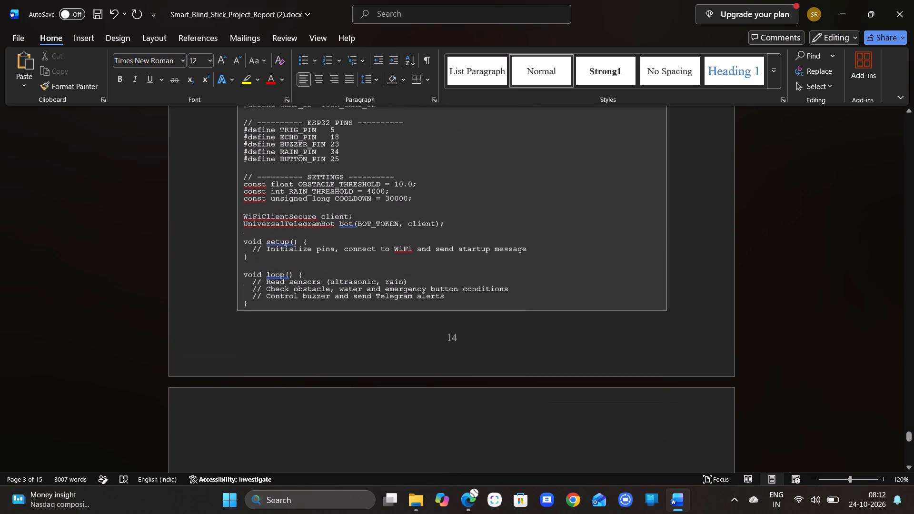
scroll(672, 301, "up", 3)
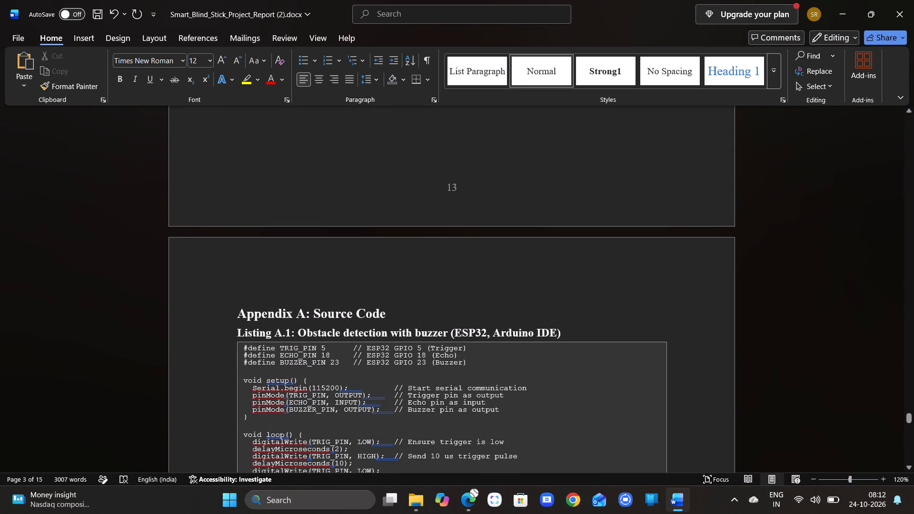
scroll(672, 301, "down", 2)
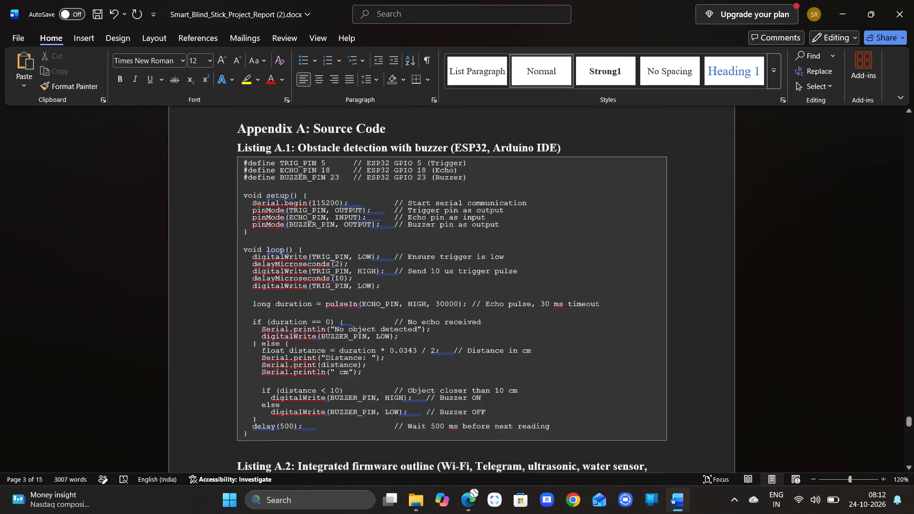
scroll(672, 301, "down", 2)
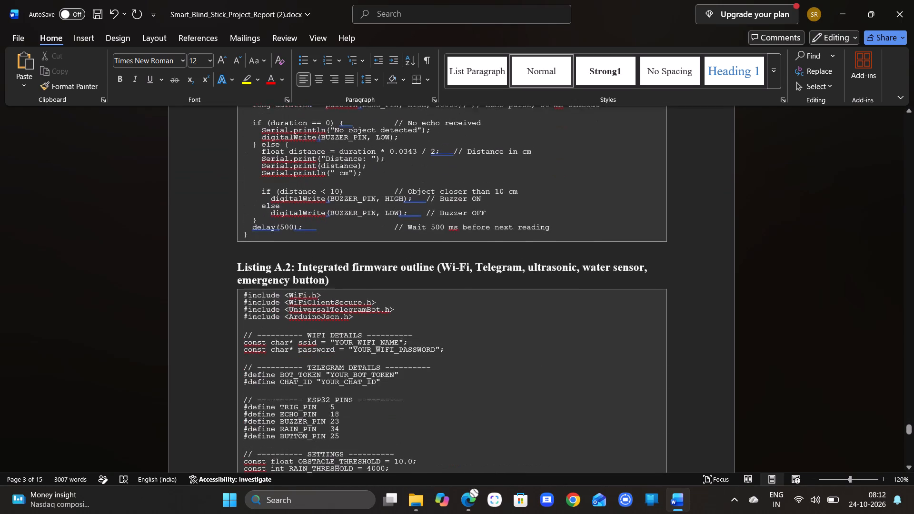
scroll(672, 301, "down", 1)
scroll(672, 301, "up", 20)
scroll(672, 301, "up", 5)
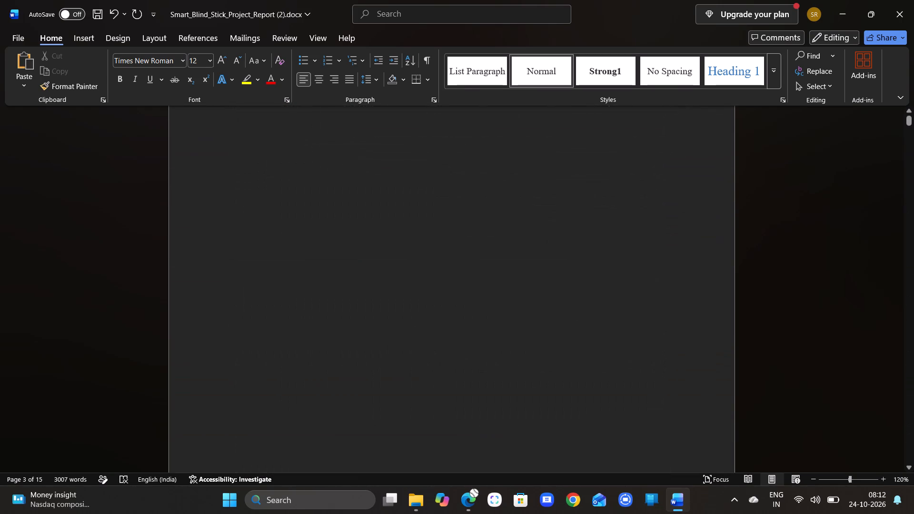
scroll(672, 301, "up", 12)
scroll(672, 301, "down", 4)
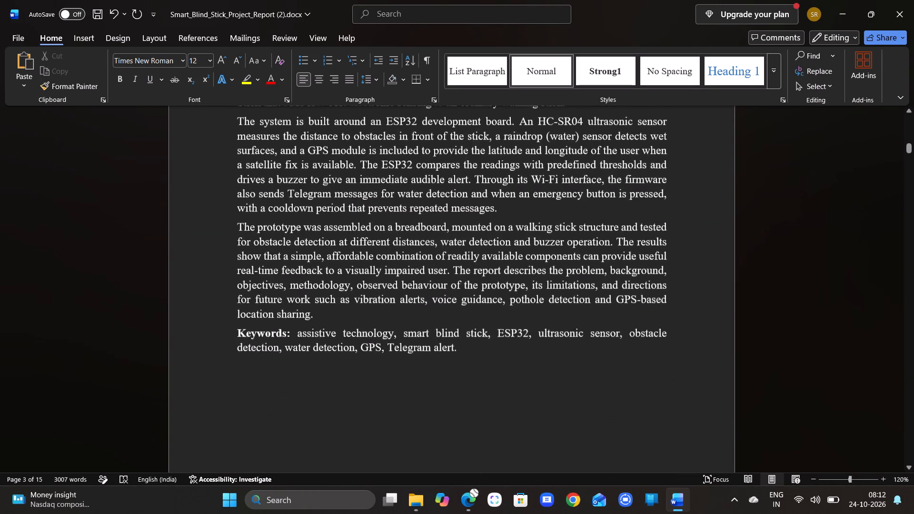
scroll(672, 301, "down", 3)
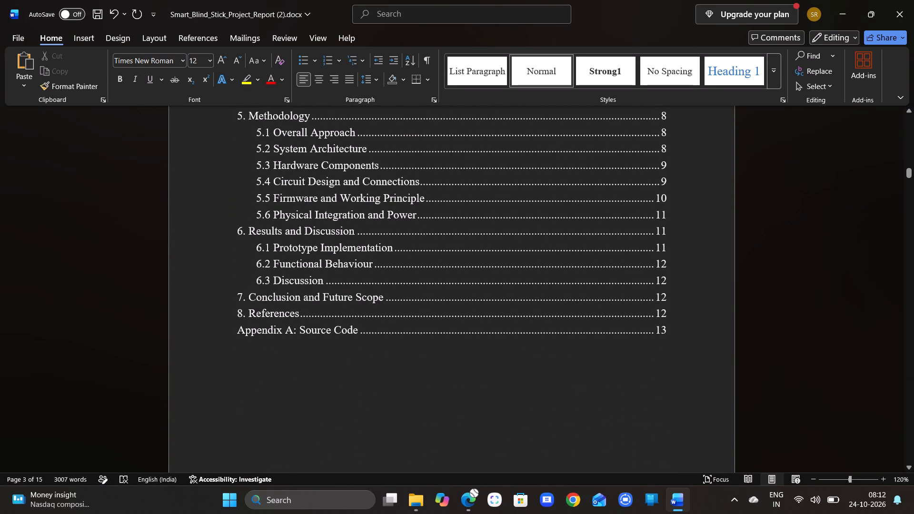
Set the Index page numbers to 13 for 8. References and 14 for Appendix A: Source Code.
left_click(678, 314)
key("BackSpace")
key("3")
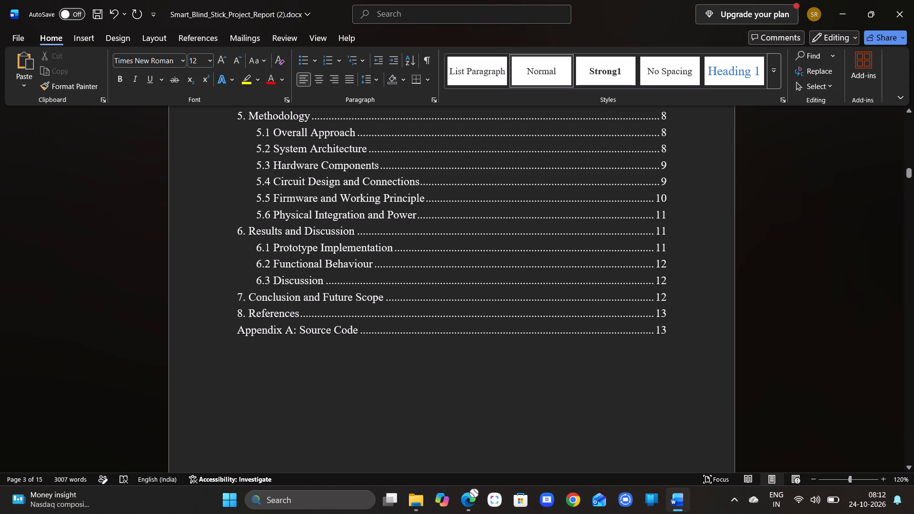
left_click(671, 333)
key("BackSpace")
key("4")
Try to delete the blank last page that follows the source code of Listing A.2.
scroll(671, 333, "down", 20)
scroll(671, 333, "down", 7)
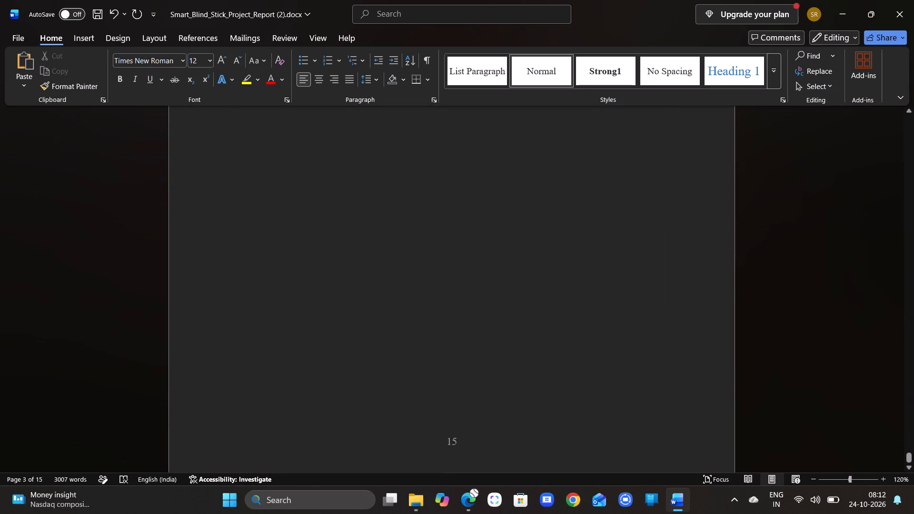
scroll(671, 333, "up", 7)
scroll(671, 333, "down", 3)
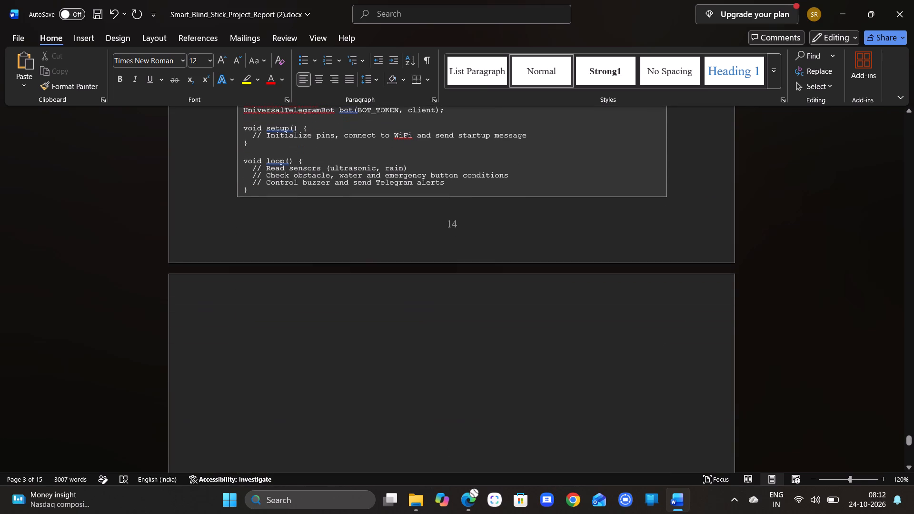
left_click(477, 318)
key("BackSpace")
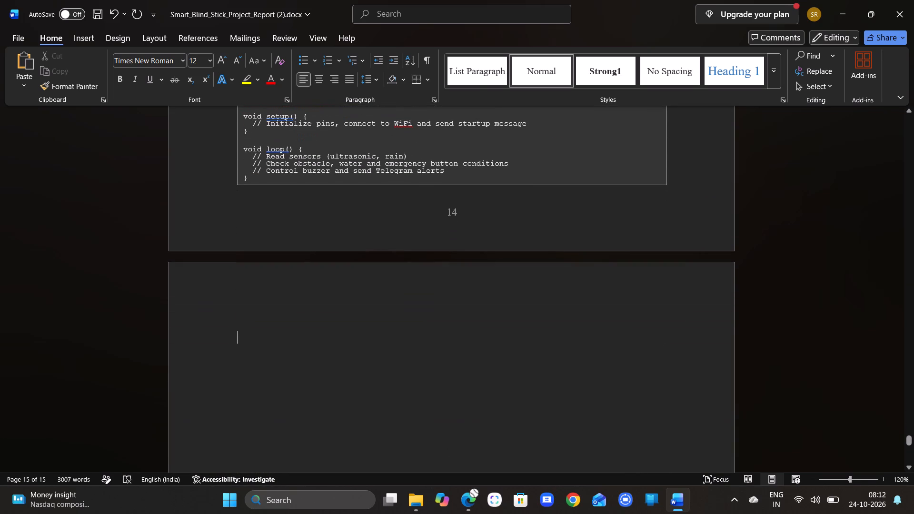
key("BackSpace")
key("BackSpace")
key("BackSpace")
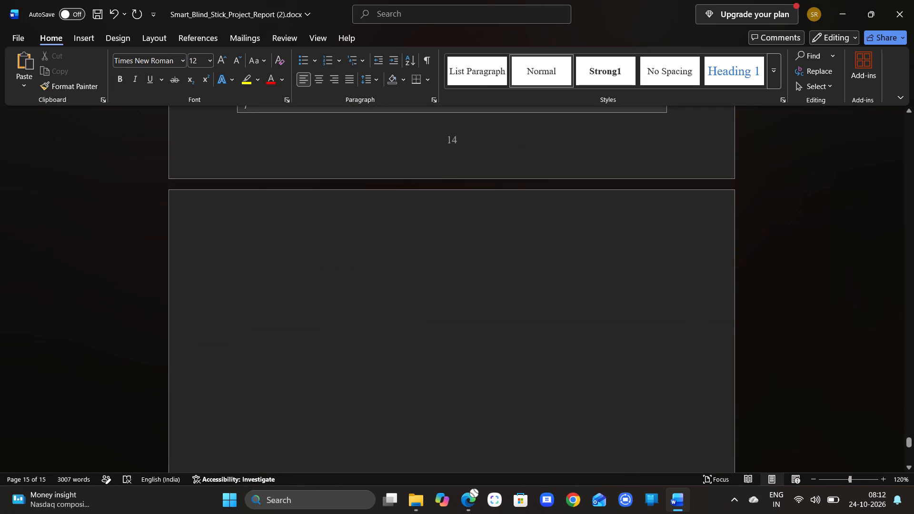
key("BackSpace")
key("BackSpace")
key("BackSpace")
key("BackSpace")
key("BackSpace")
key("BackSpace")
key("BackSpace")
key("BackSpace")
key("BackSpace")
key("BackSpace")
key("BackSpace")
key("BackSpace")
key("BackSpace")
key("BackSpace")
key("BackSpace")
Examine source code Listings A.1 and A.2 in Appendix A and the layout at the end of the last code box.
scroll(608, 302, "up", 4)
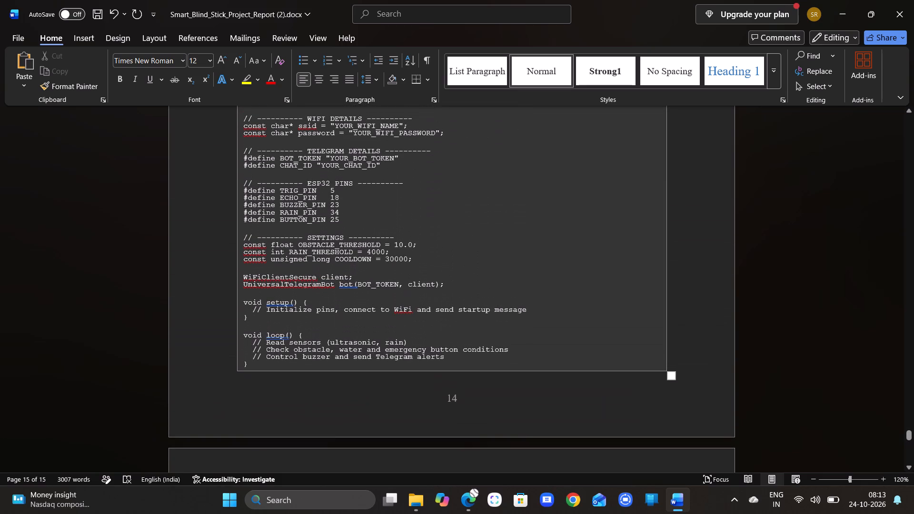
scroll(608, 302, "up", 1)
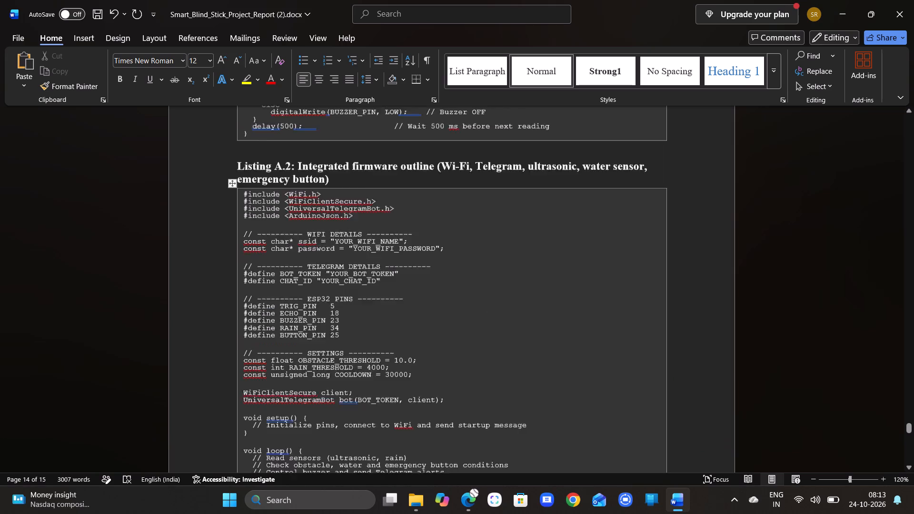
scroll(608, 302, "up", 1)
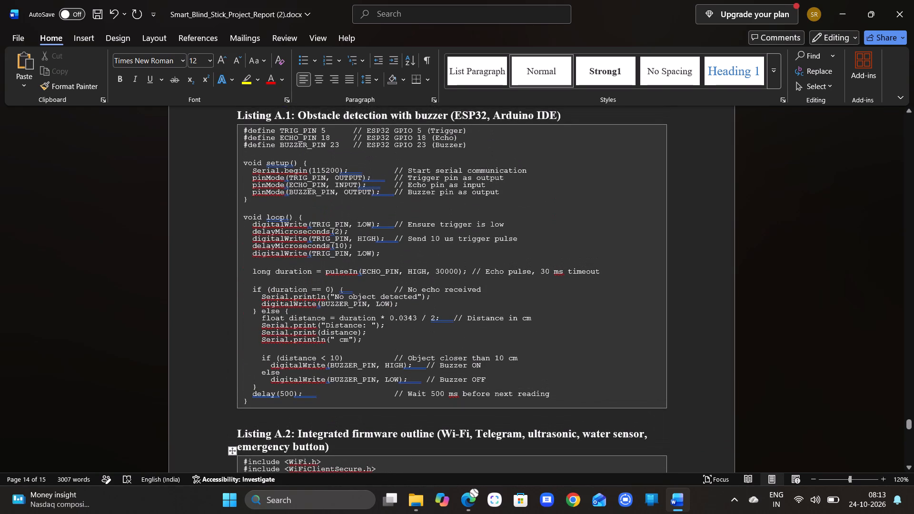
scroll(608, 302, "up", 1)
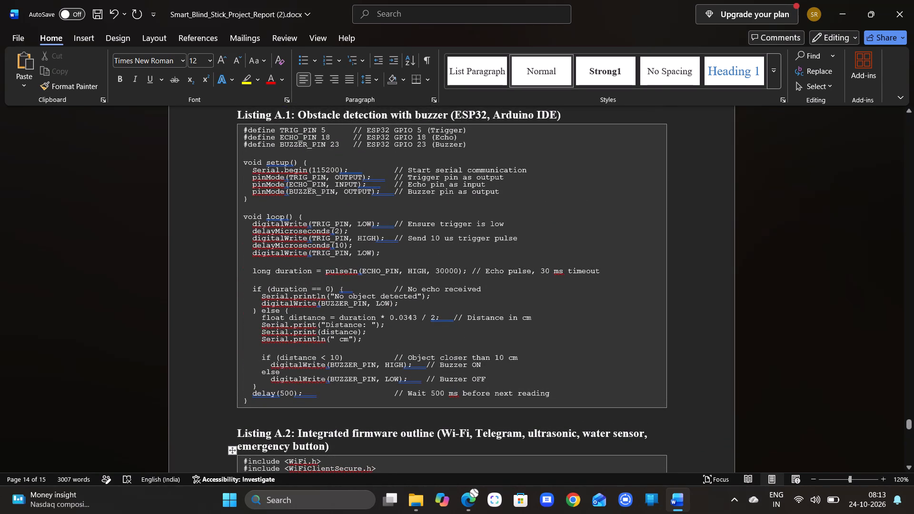
scroll(608, 302, "down", 1)
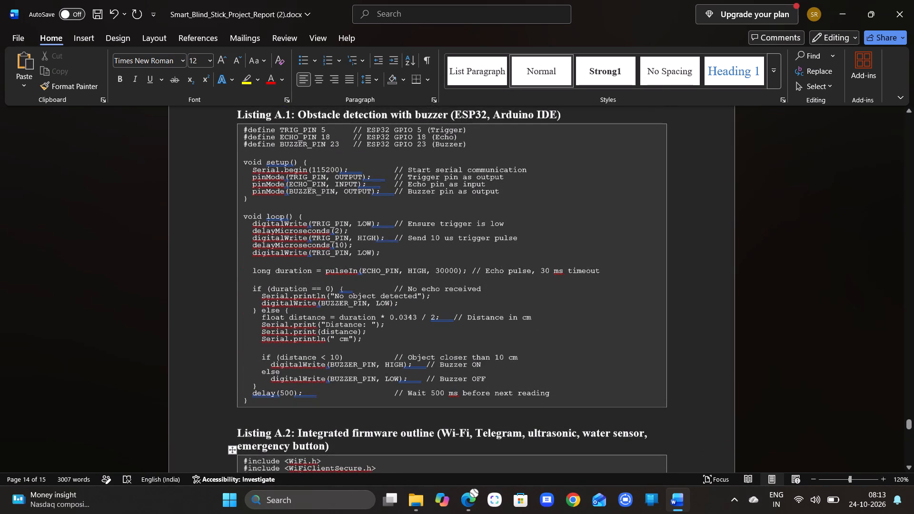
scroll(608, 302, "down", 1)
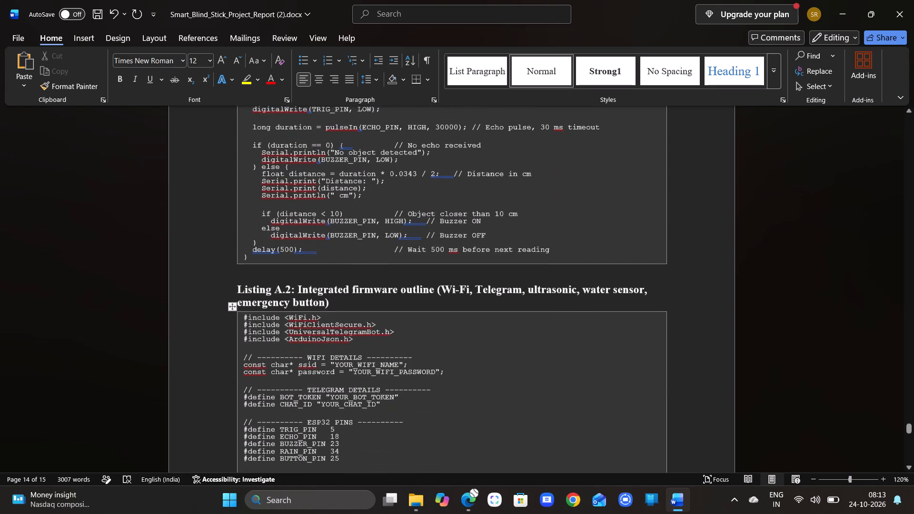
scroll(608, 302, "down", 2)
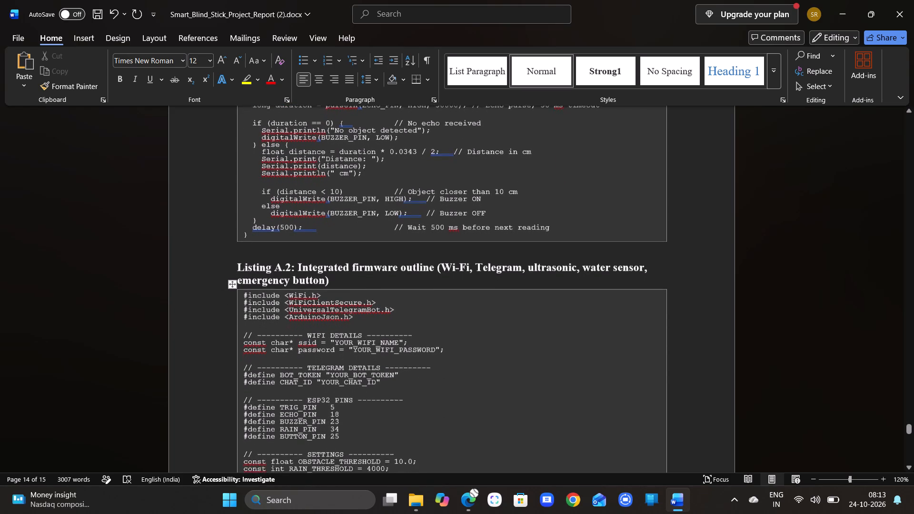
scroll(608, 302, "down", 2)
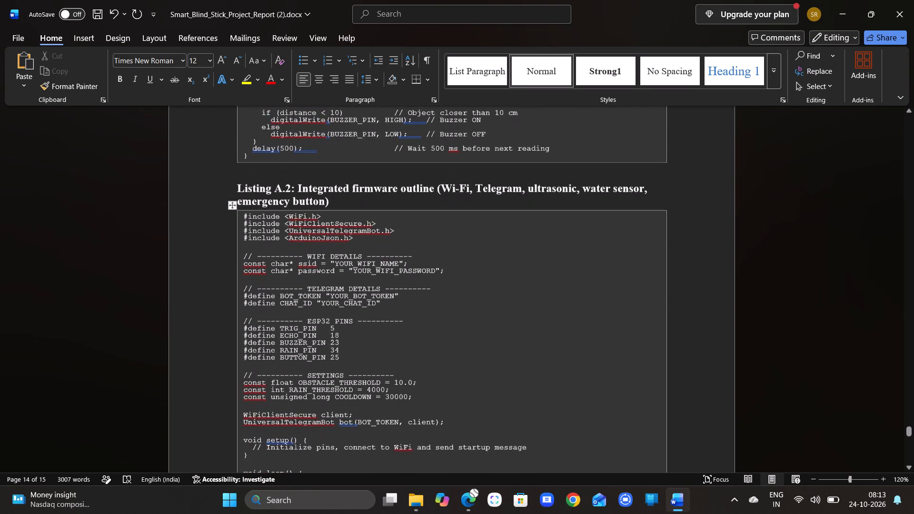
scroll(608, 302, "down", 1)
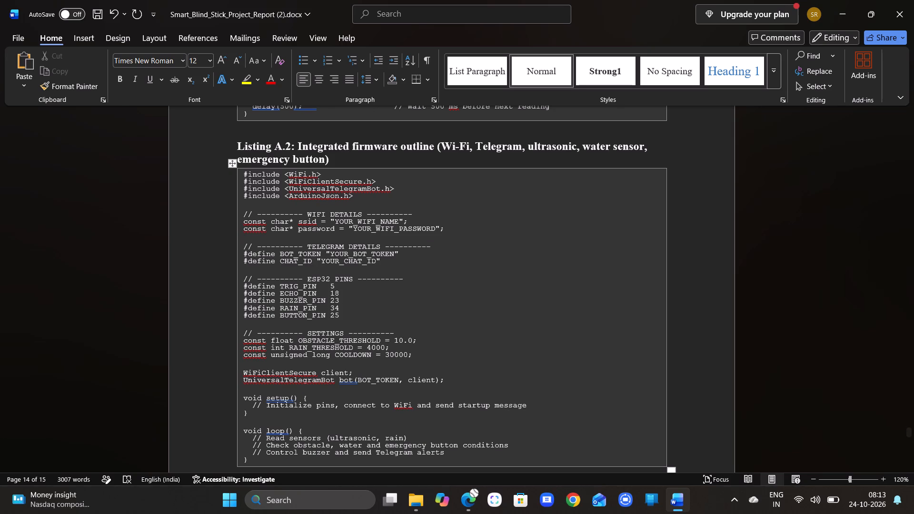
scroll(608, 302, "down", 1)
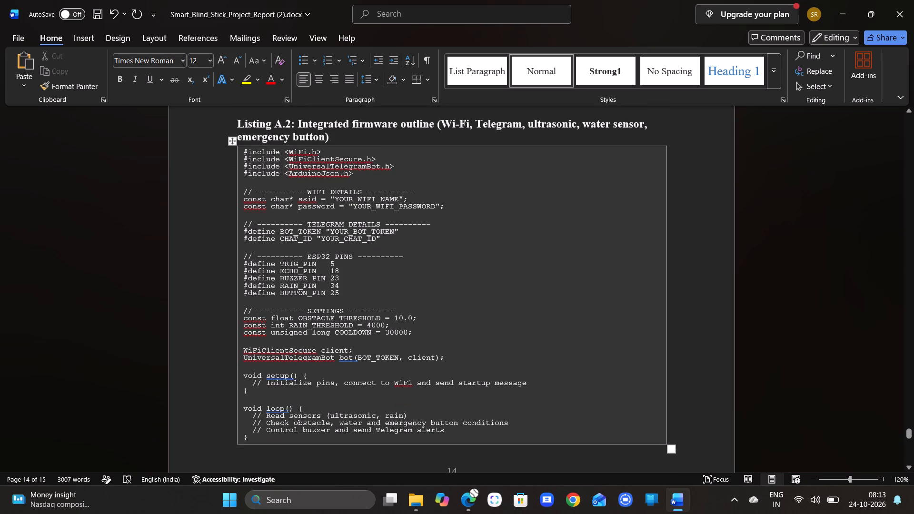
scroll(608, 302, "down", 1)
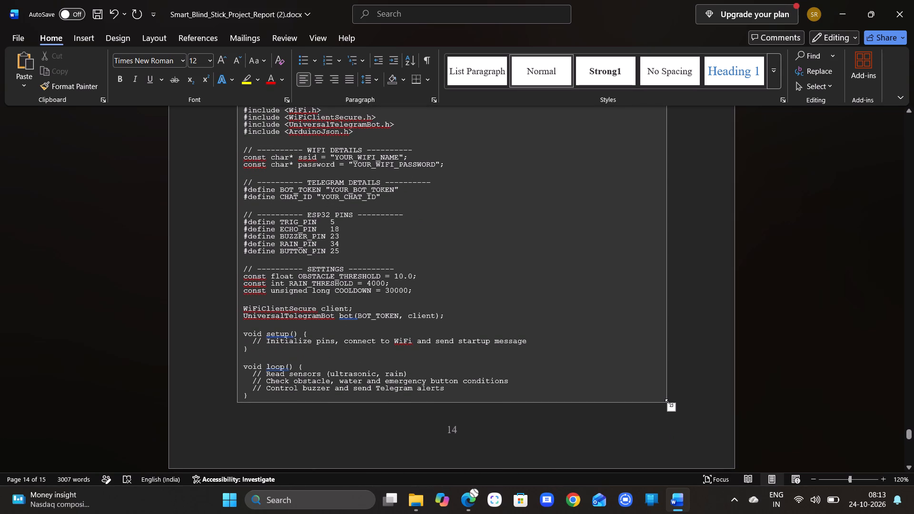
Look over the source code of Listings A.1 and A.2 in Appendix A.
scroll(593, 319, "up", 1)
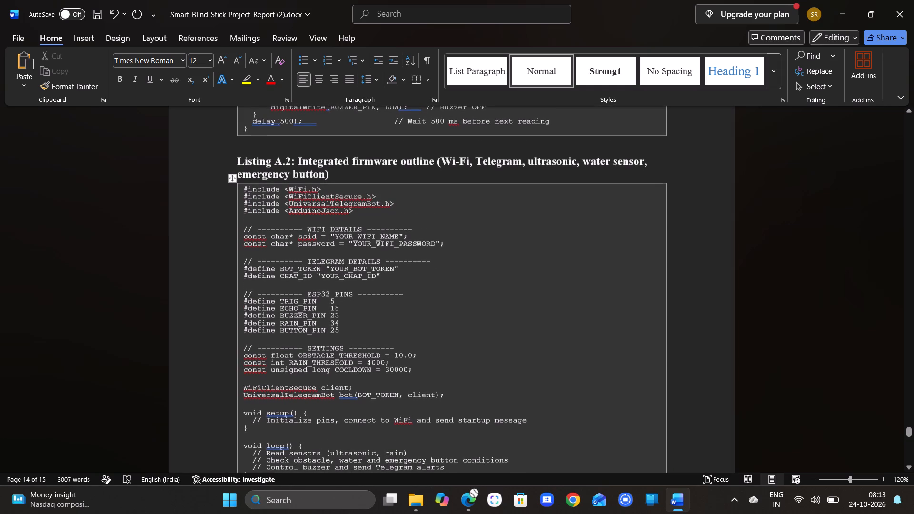
scroll(593, 319, "up", 1)
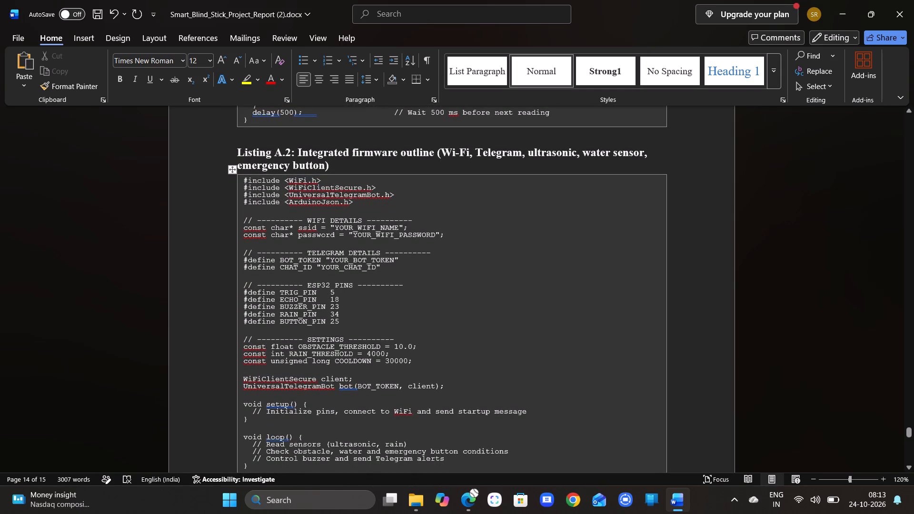
scroll(593, 319, "up", 1)
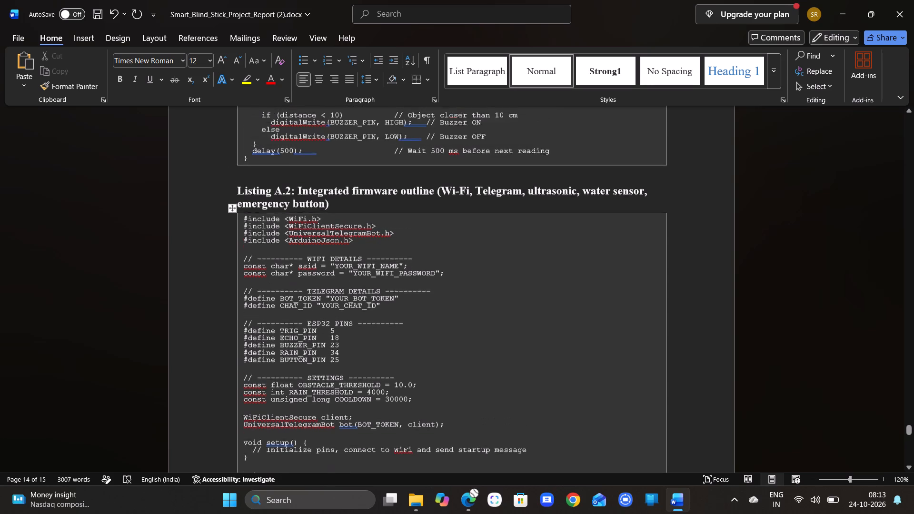
scroll(593, 319, "up", 2)
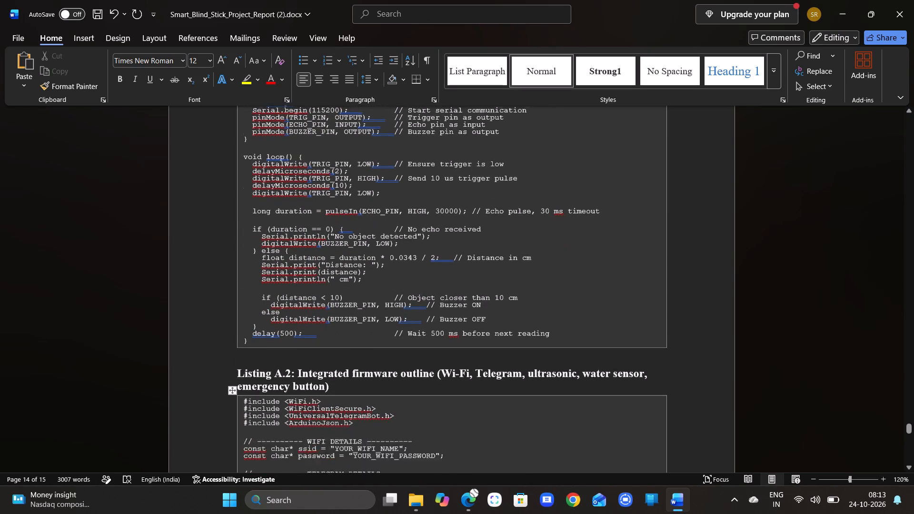
scroll(593, 319, "up", 1)
left_click(437, 344)
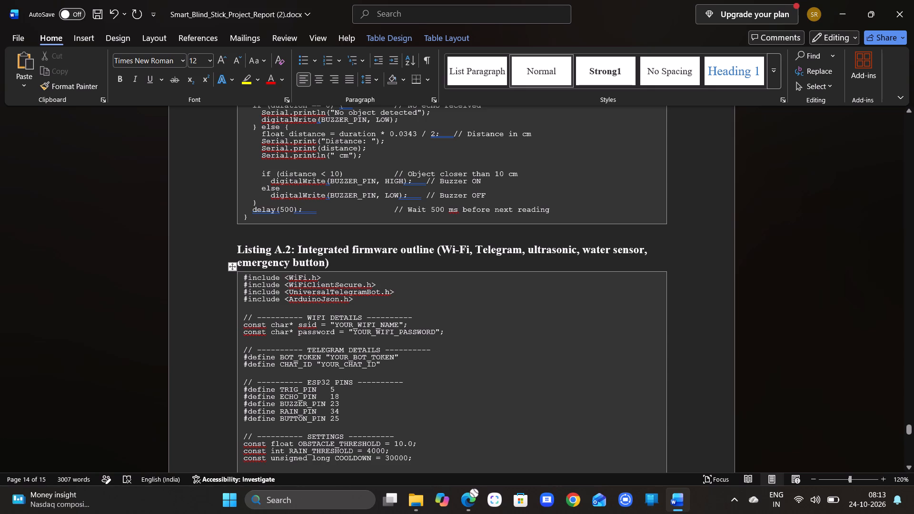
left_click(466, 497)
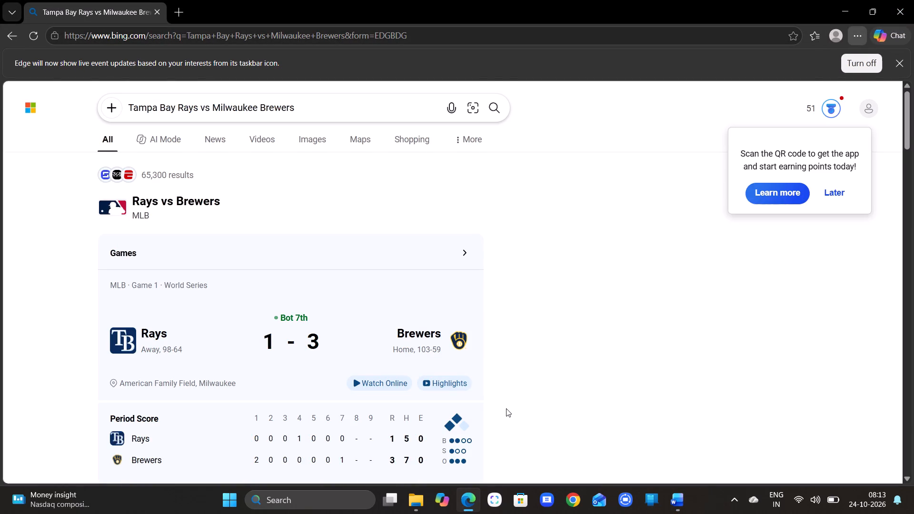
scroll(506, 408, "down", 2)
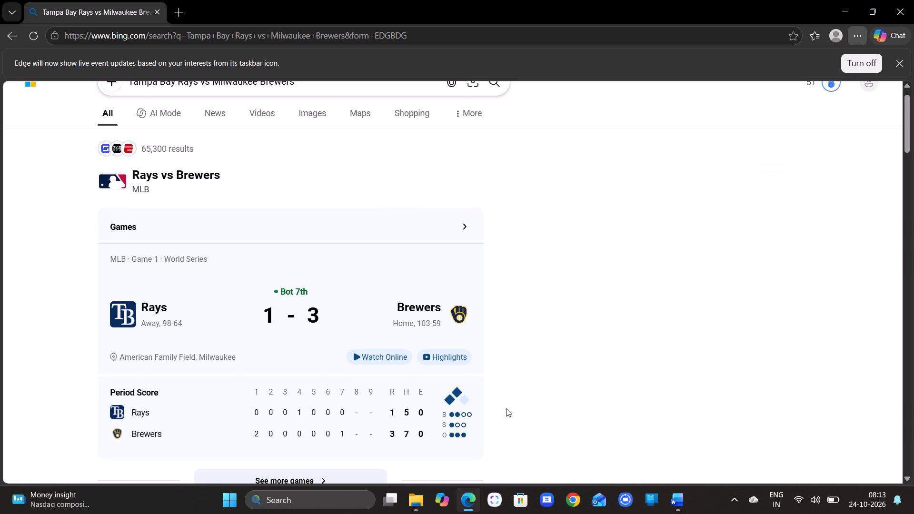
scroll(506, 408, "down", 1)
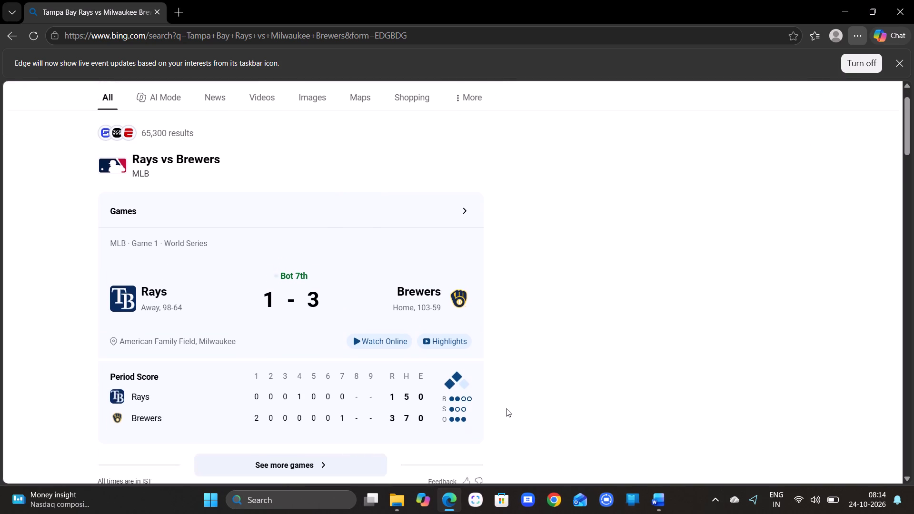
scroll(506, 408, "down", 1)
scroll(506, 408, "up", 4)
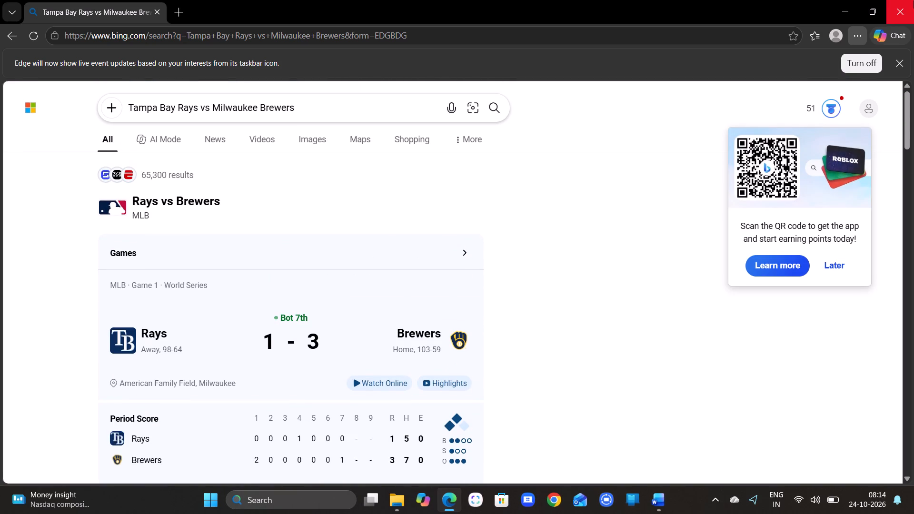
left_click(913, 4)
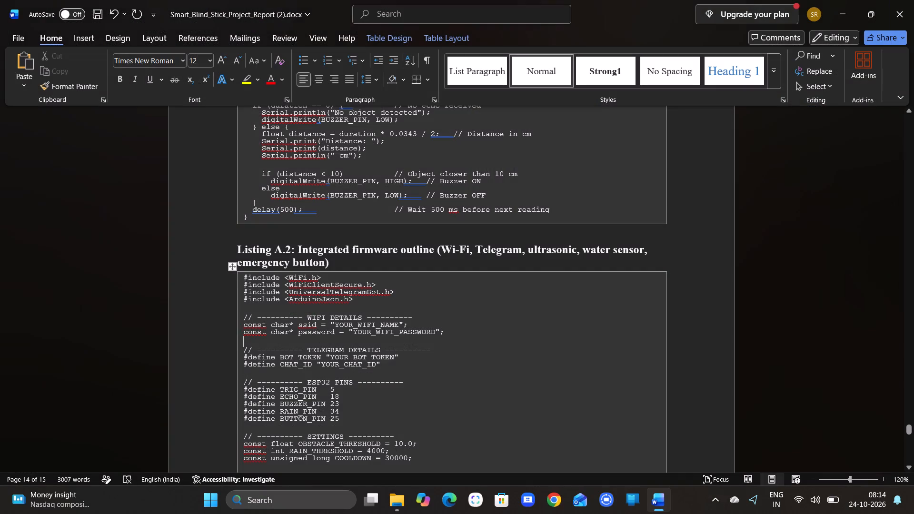
Save the Smart_Blind_Stick_Project_Report (2).docx document.
scroll(611, 274, "down", 2)
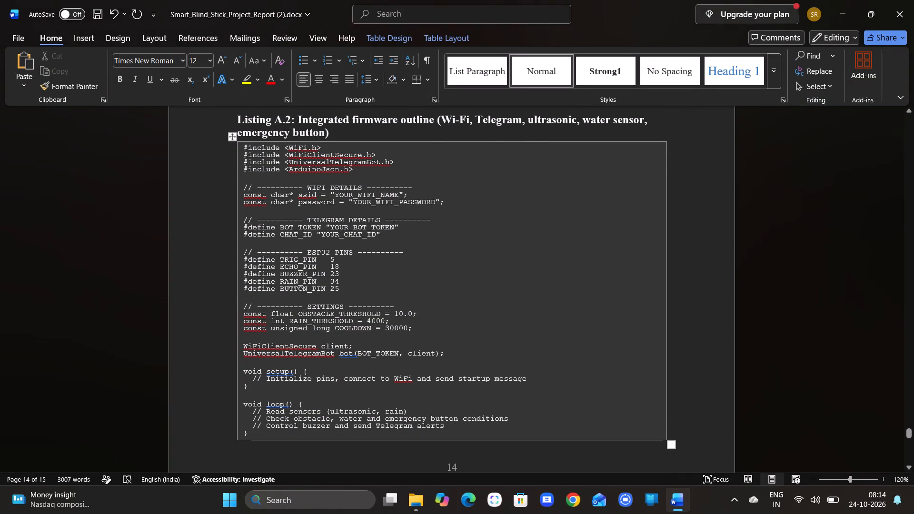
right_click(96, 15)
left_click(96, 15)
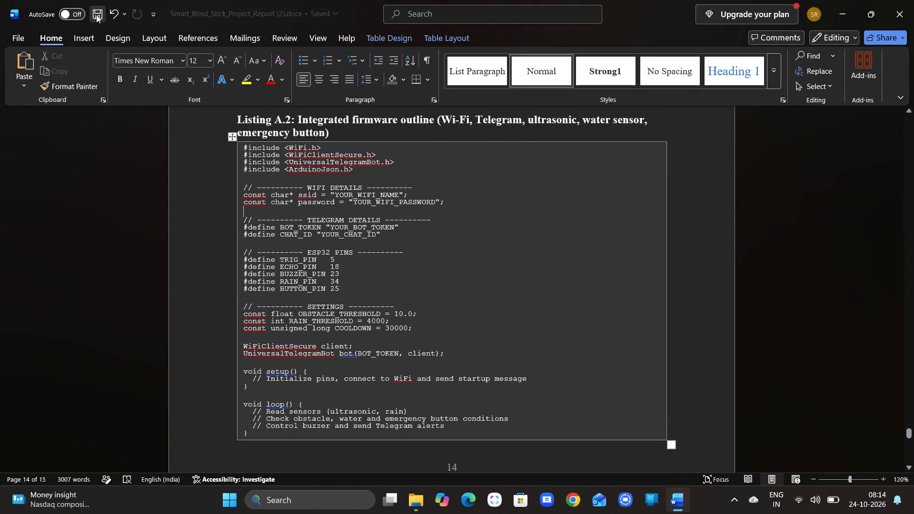
left_click(96, 15)
left_click(96, 15)
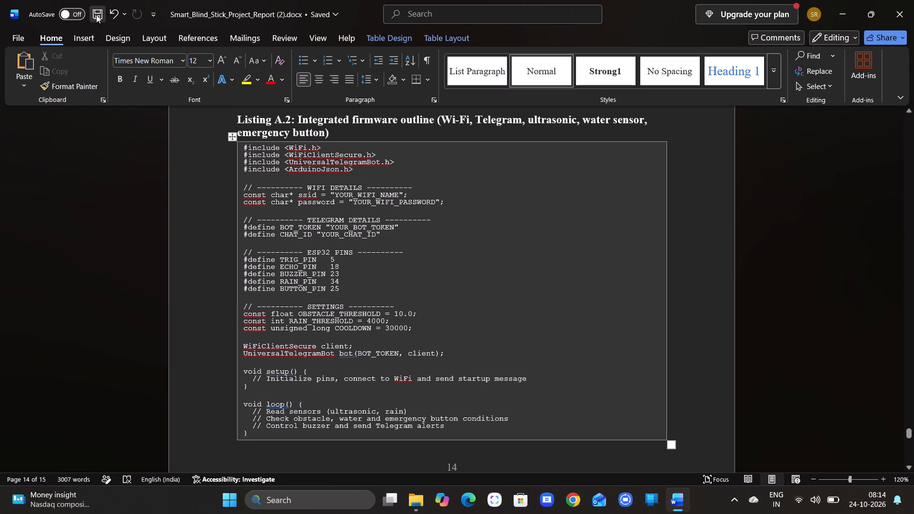
Open ECS Project Report.docx from the Downloads folder, look over its opening pages and table of contents, and close it.
left_click(405, 506)
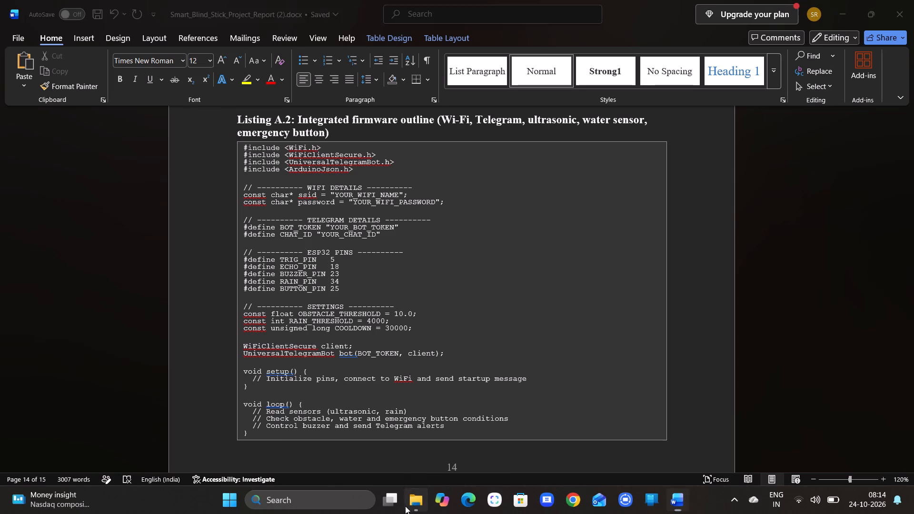
left_click(57, 289)
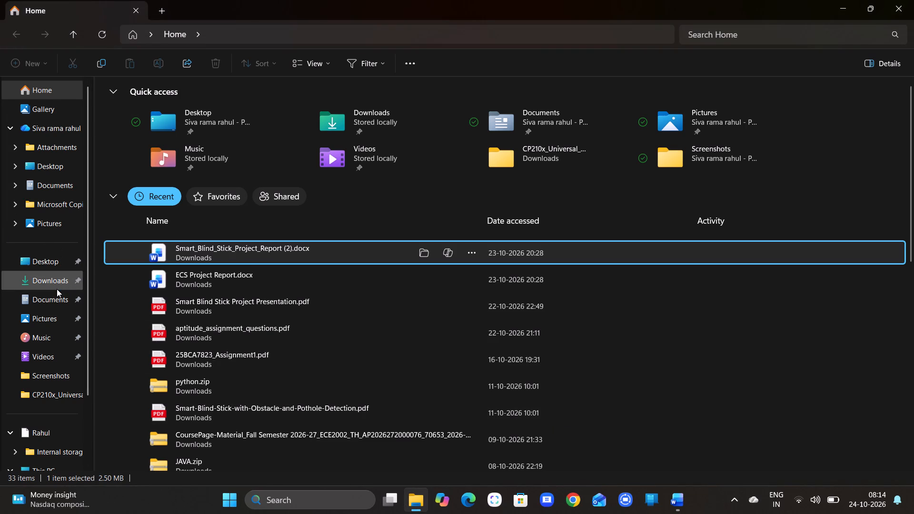
scroll(497, 225, "down", 5)
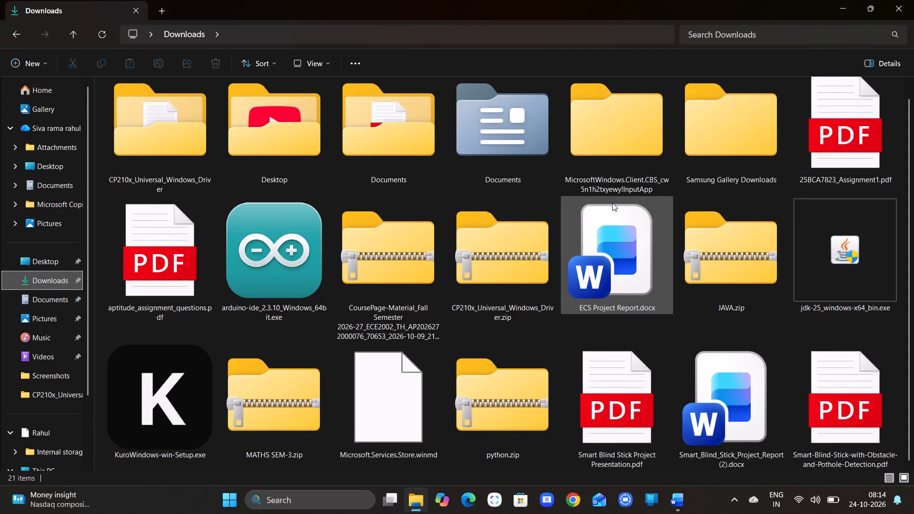
double_click(612, 203)
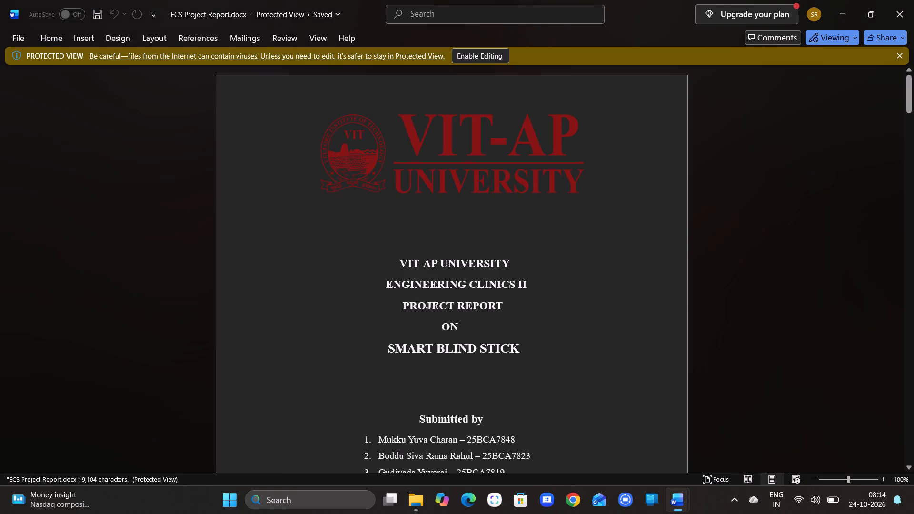
scroll(612, 203, "down", 9)
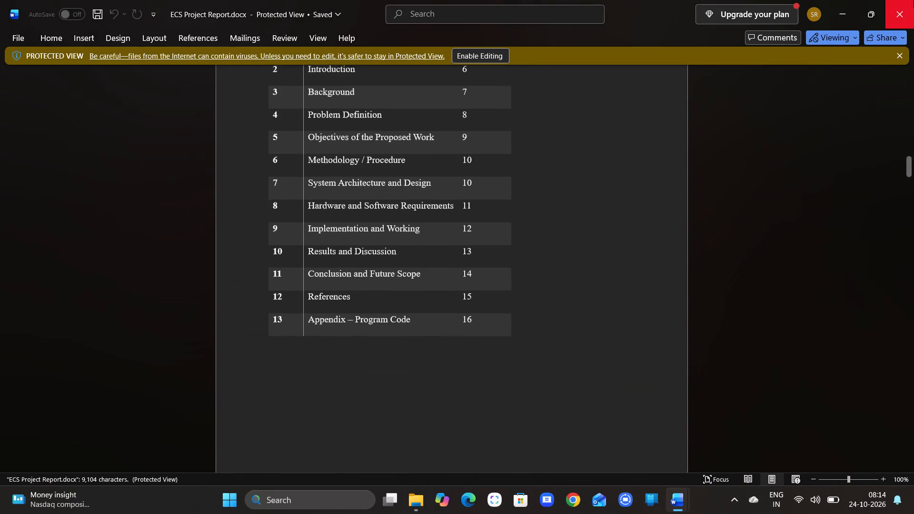
left_click(913, 0)
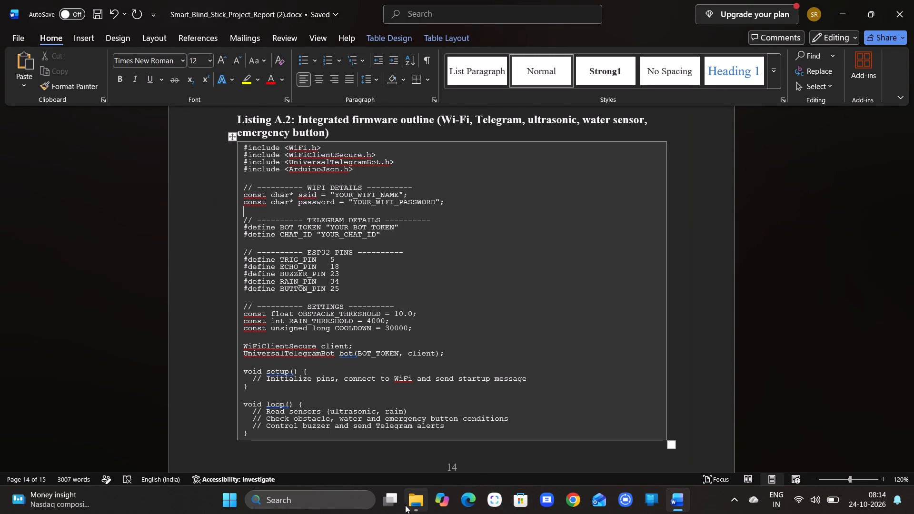
Delete ECS Project Report.docx from the Downloads folder.
left_click(415, 505)
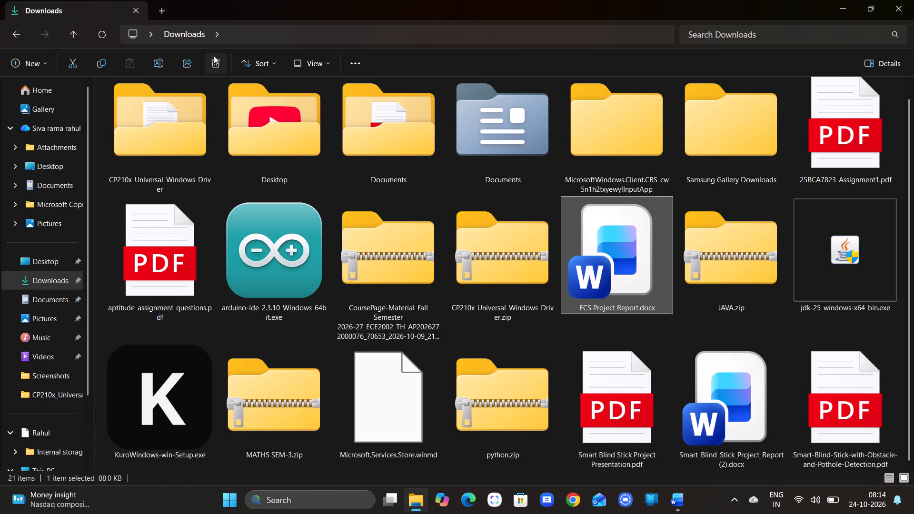
left_click(214, 56)
Reopen Smart_Blind_Stick_Project_Report (2).docx from Downloads, review its Abstract, Index, List of Figures and abbreviations, and close it.
double_click(616, 388)
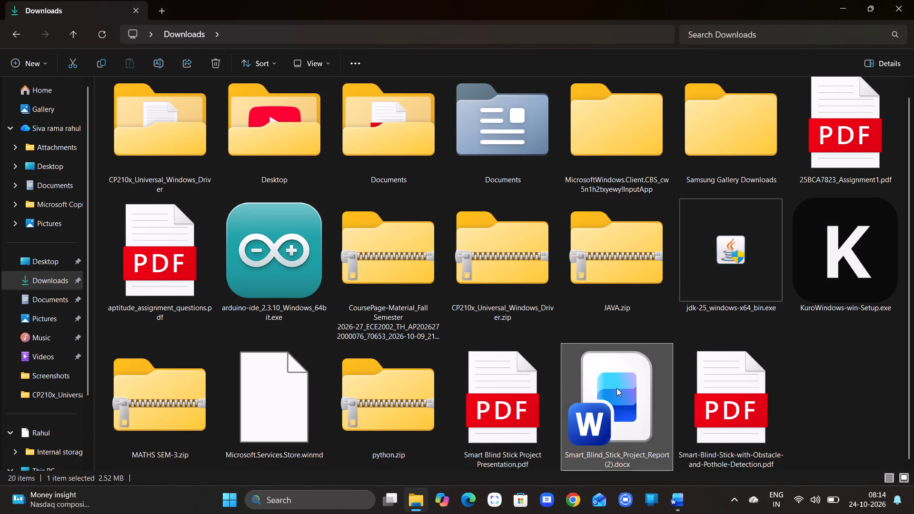
left_click(913, 0)
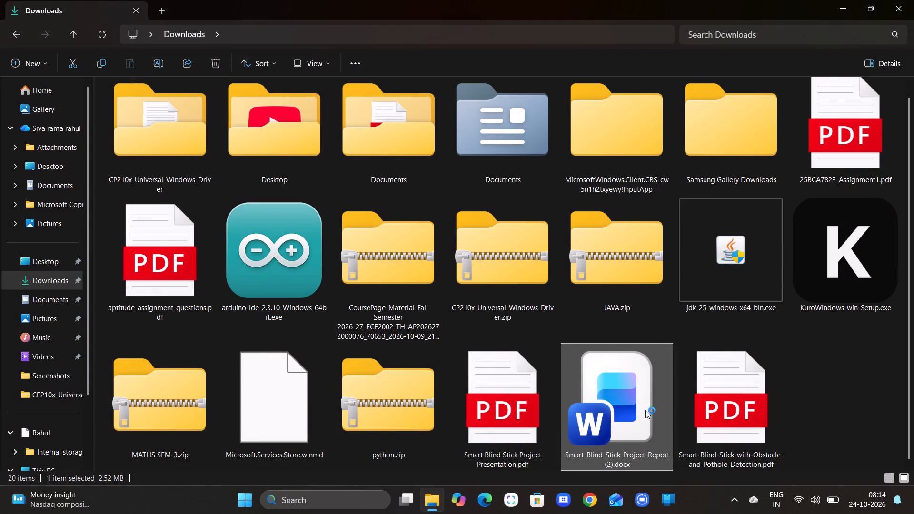
double_click(636, 424)
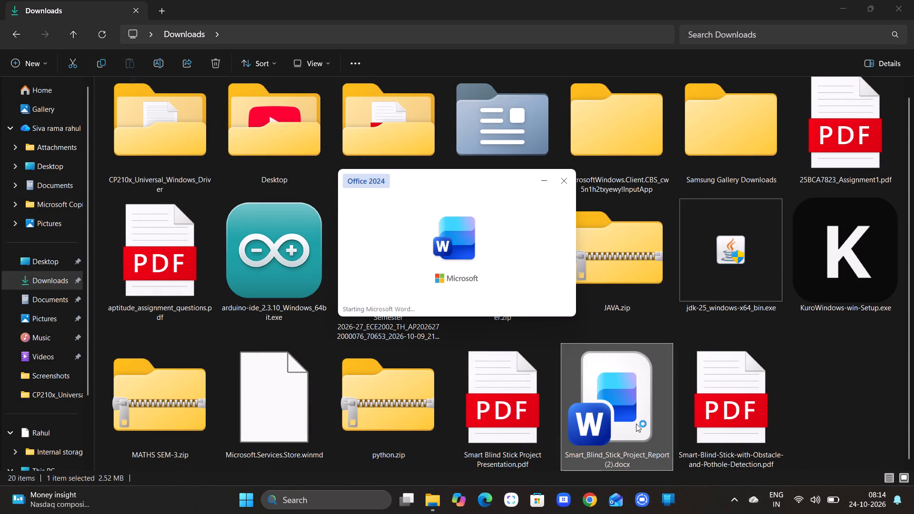
scroll(636, 424, "down", 4)
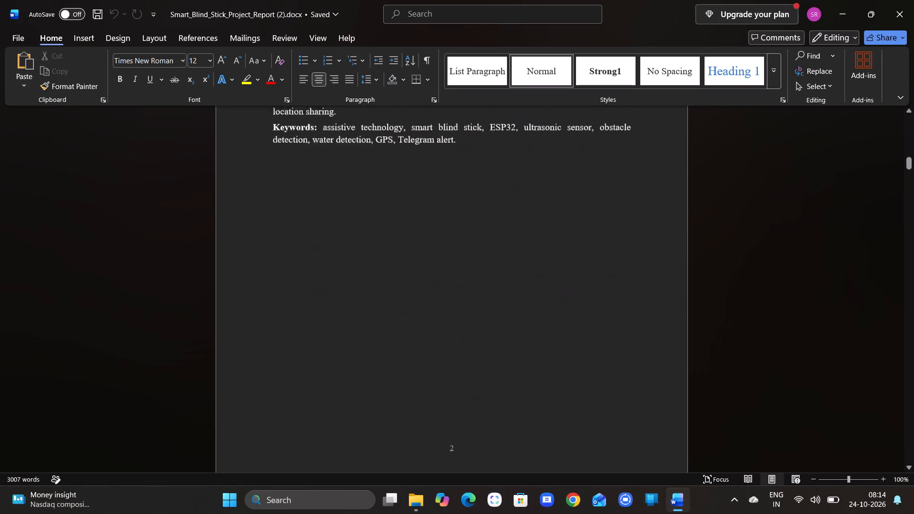
scroll(636, 424, "down", 3)
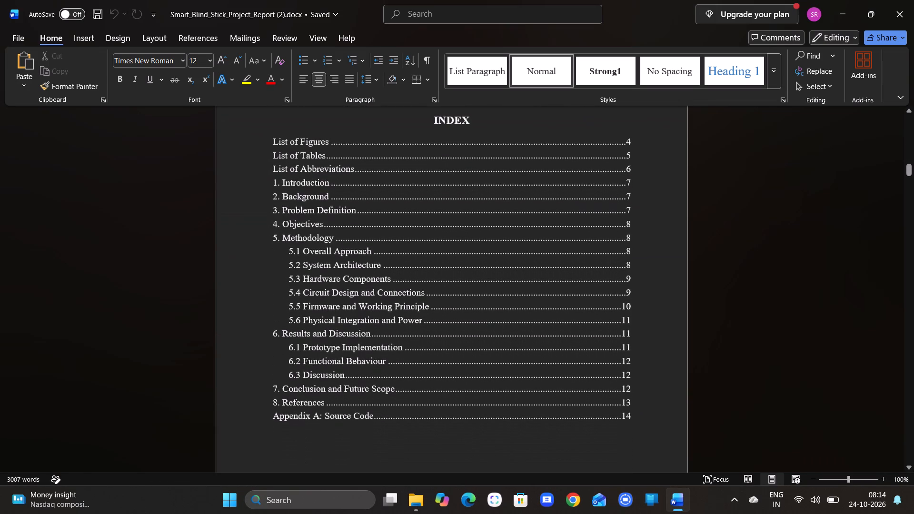
scroll(636, 424, "down", 1)
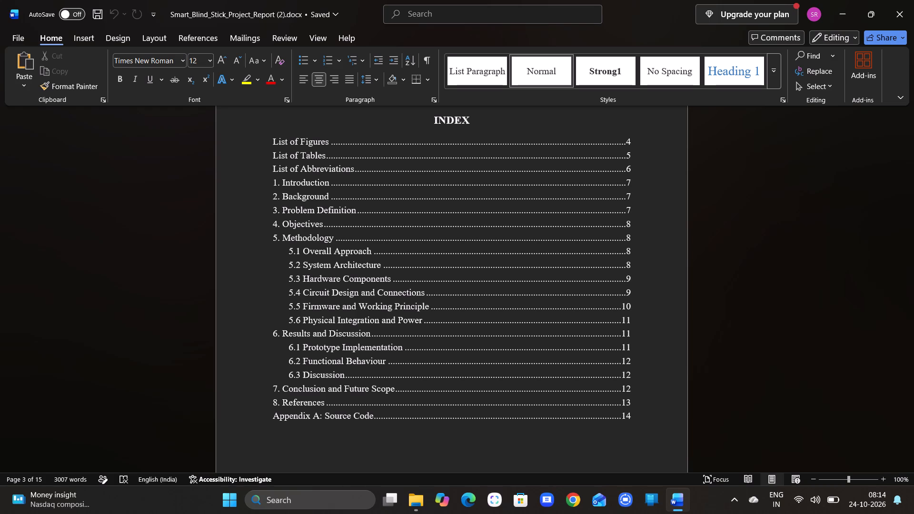
scroll(634, 373, "up", 1)
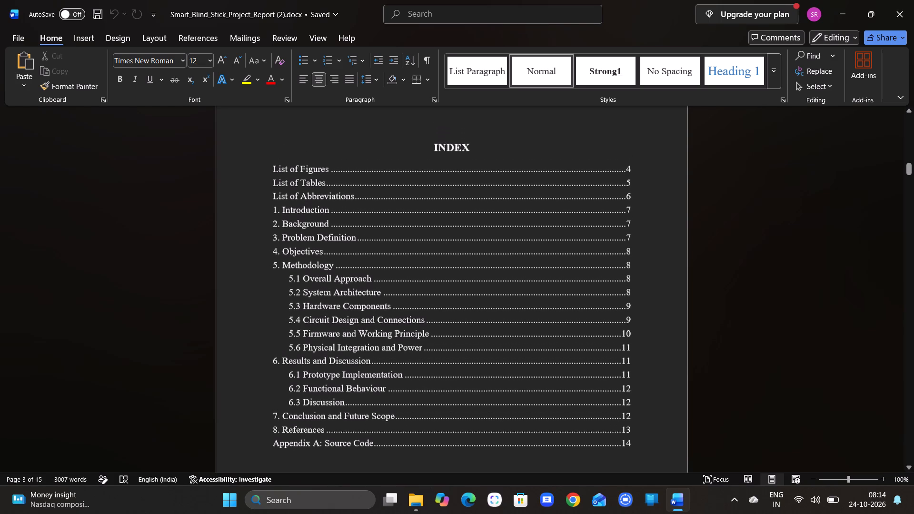
scroll(634, 373, "up", 1)
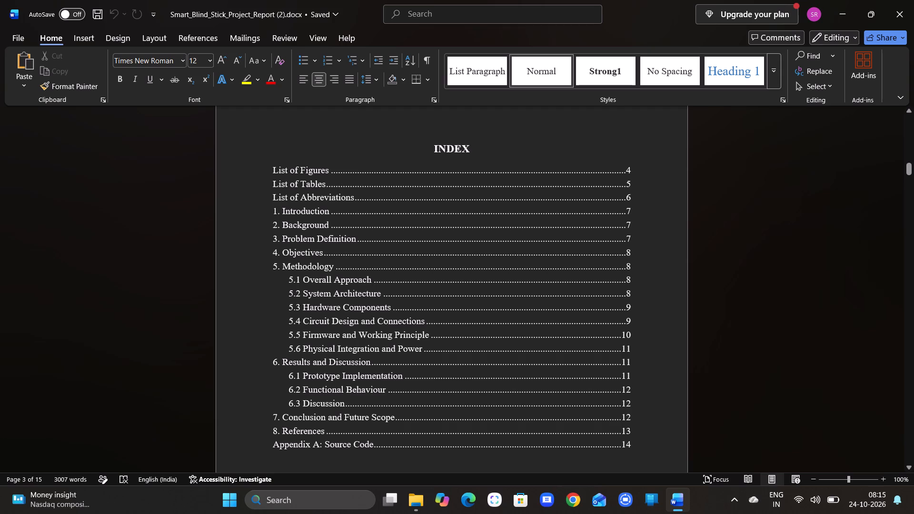
scroll(379, 172, "up", 3)
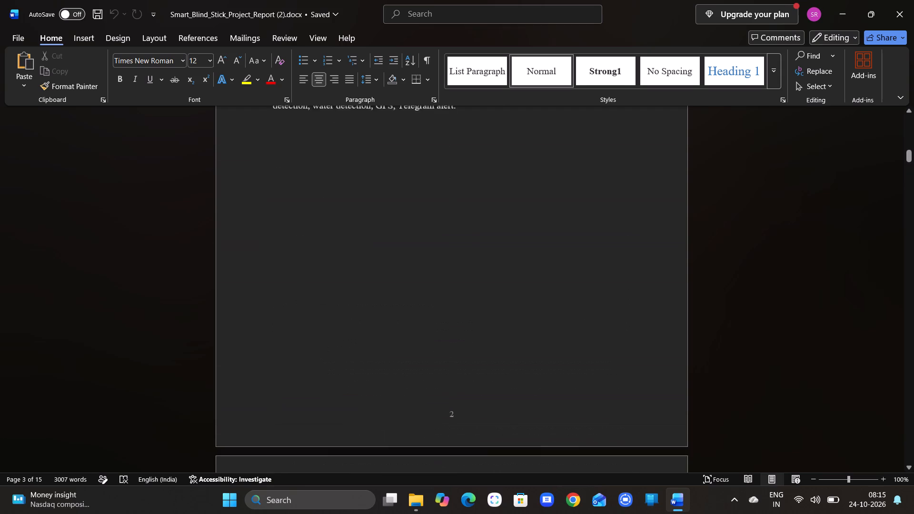
scroll(379, 172, "up", 2)
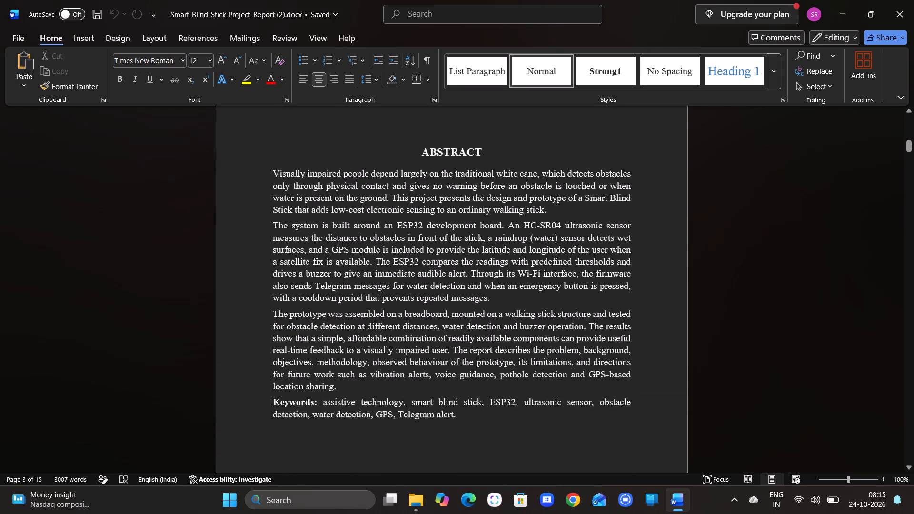
scroll(379, 172, "down", 2)
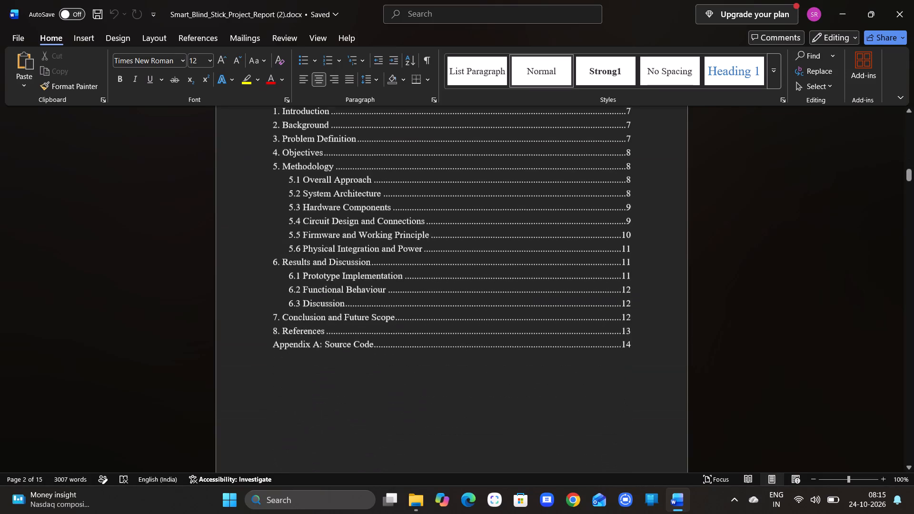
scroll(379, 172, "down", 3)
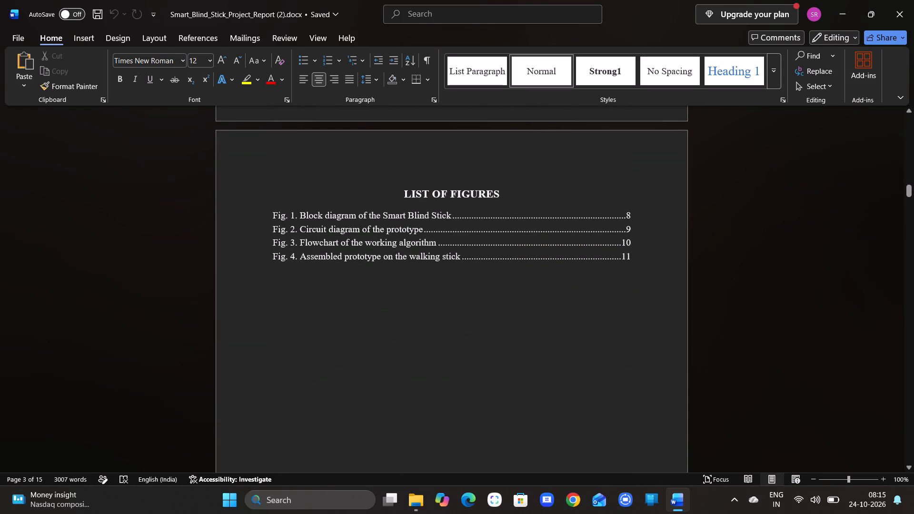
scroll(379, 172, "down", 3)
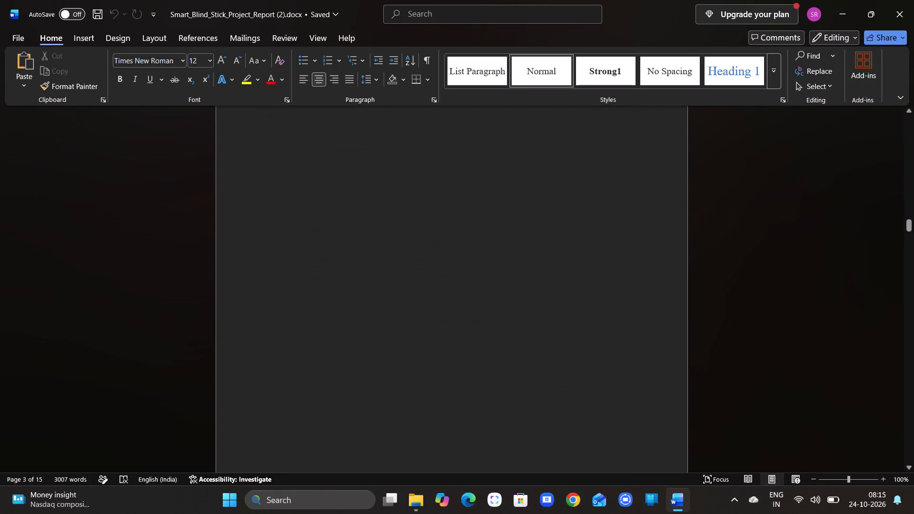
scroll(379, 172, "down", 4)
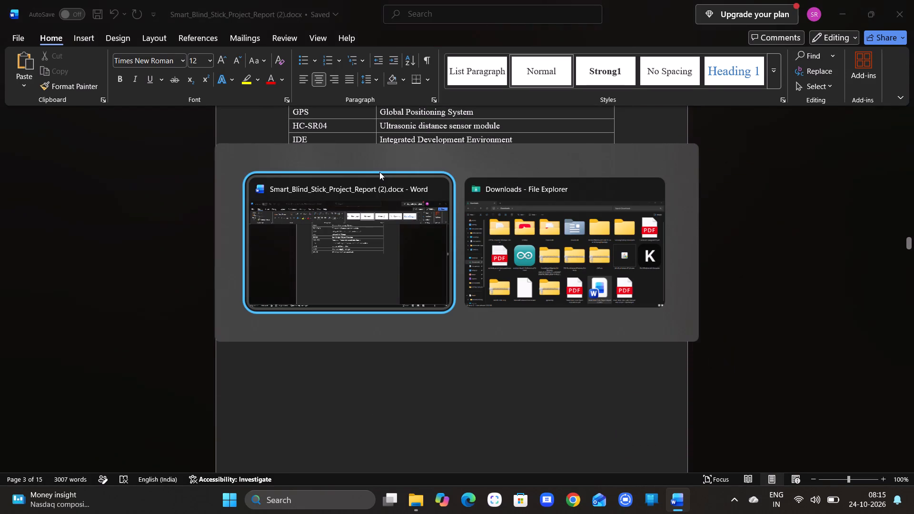
left_click(913, 0)
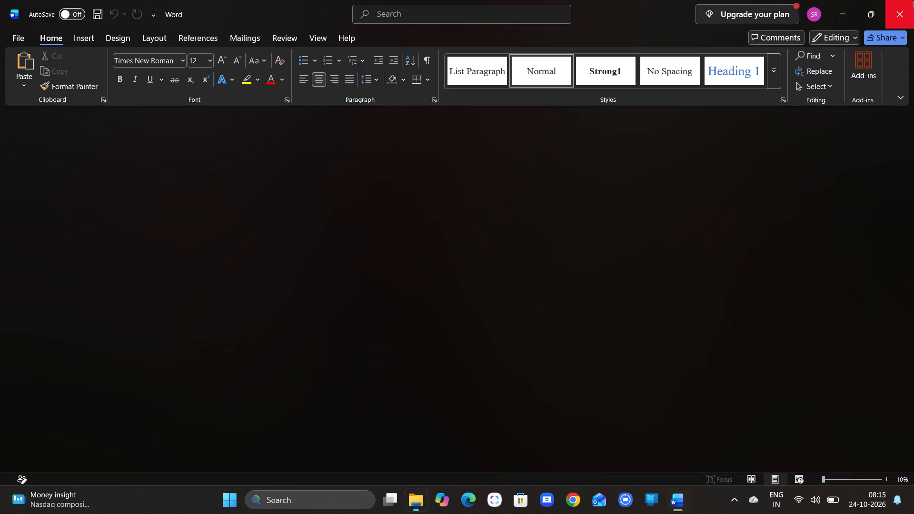
Find and open until raindrop and buzzer.docx from the OneDrive Documents folder.
scroll(387, 252, "down", 1)
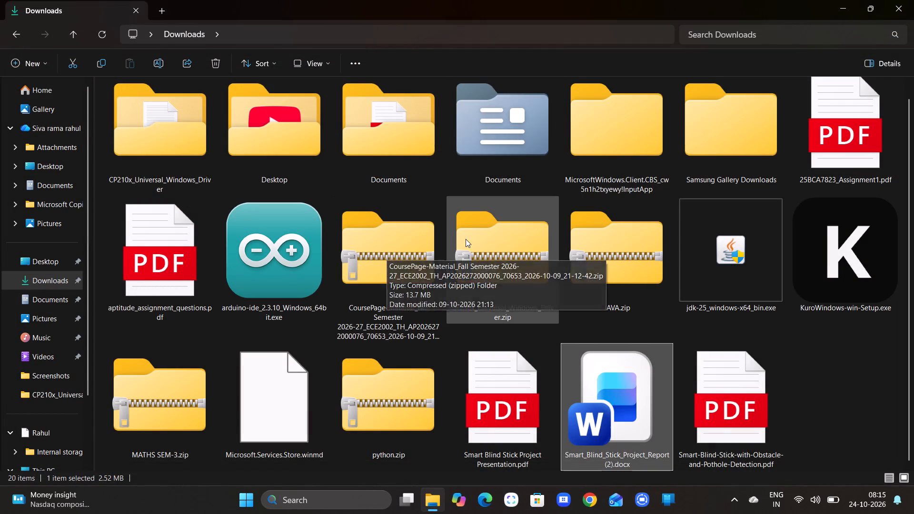
scroll(470, 238, "up", 4)
scroll(470, 238, "down", 2)
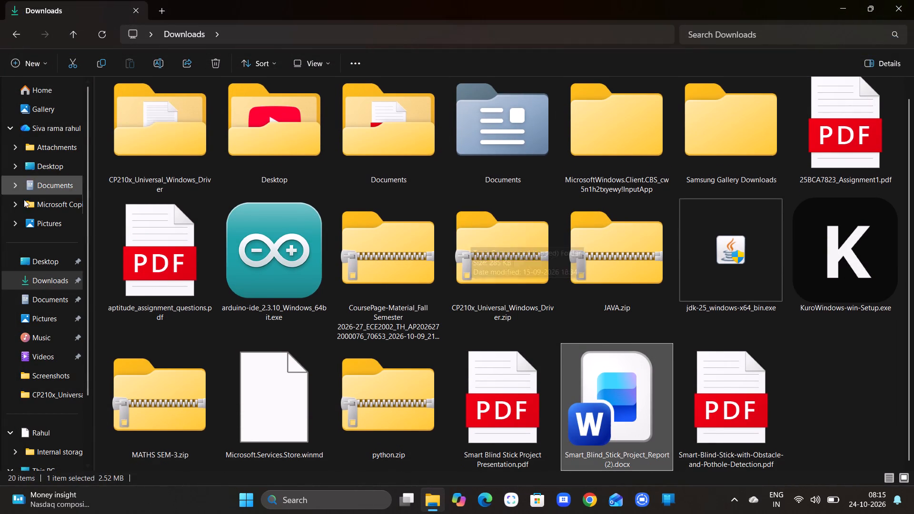
left_click(41, 278)
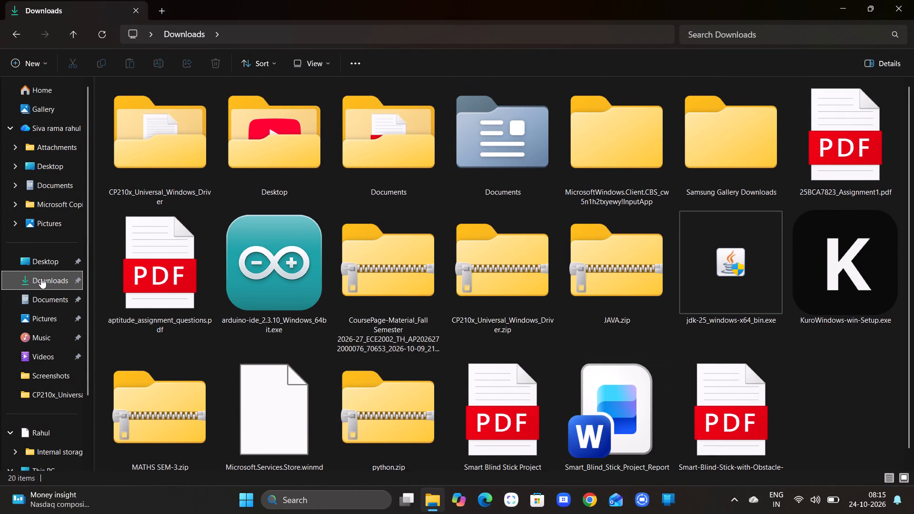
double_click(58, 95)
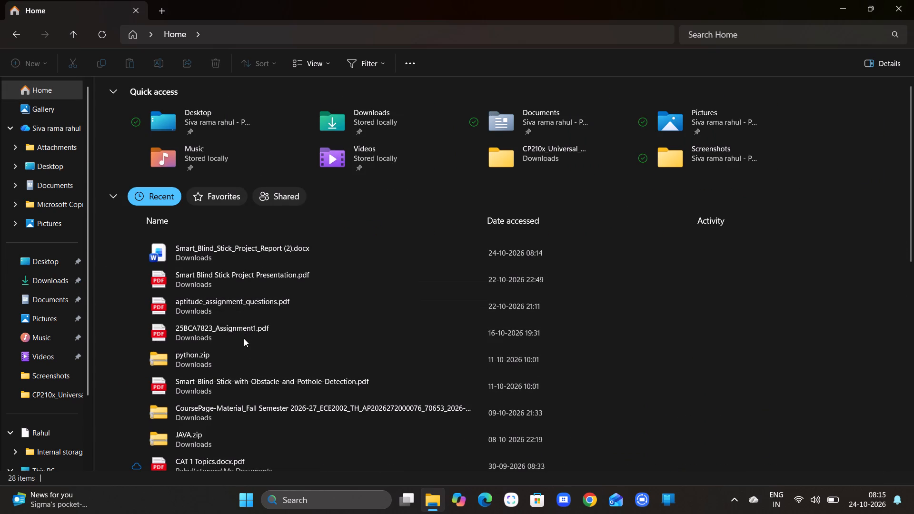
double_click(225, 375)
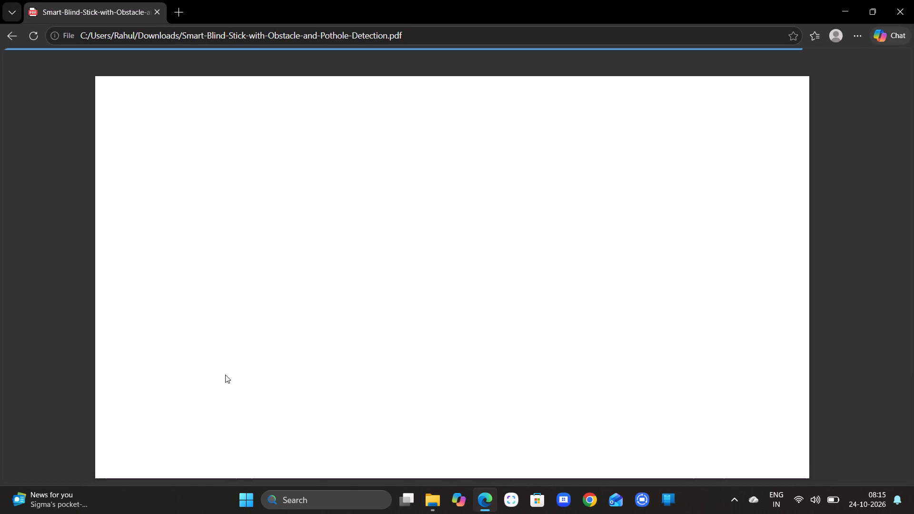
Check the Team Members page of Smart-Blind-Stick-with-Obstacle-and-Pothole-Detection.pdf and close the PDF.
scroll(391, 318, "down", 4)
left_click(913, 0)
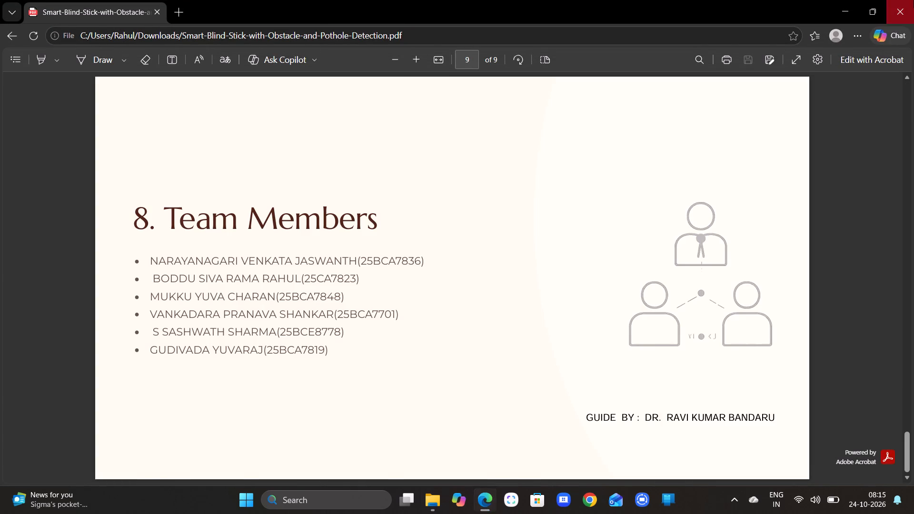
Open until raindrop and buzzer.docx from the OneDrive Documents folder.
left_click(41, 286)
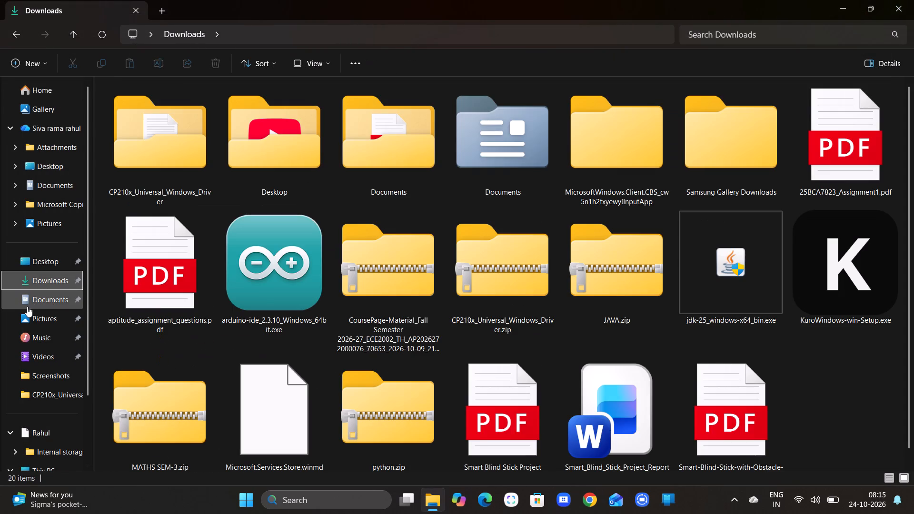
left_click(27, 306)
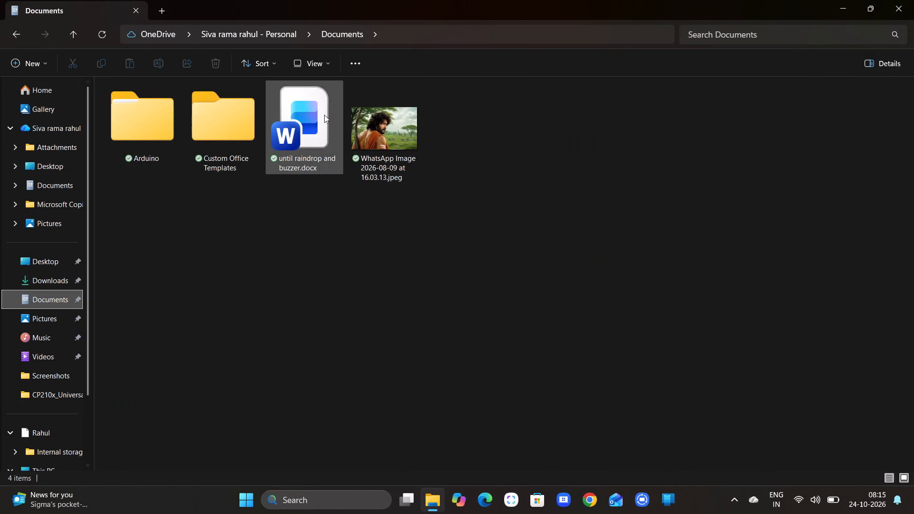
double_click(320, 115)
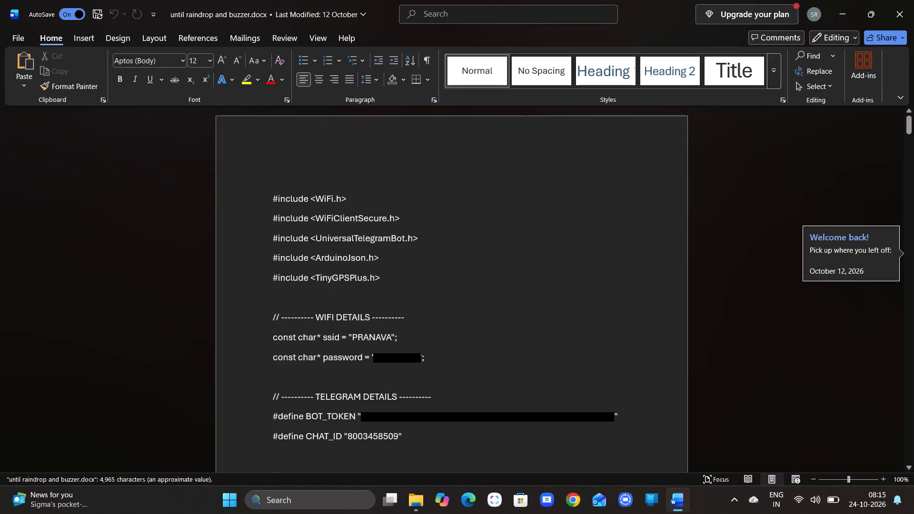
Read through the blind stick's code, from the pin definitions and settings through the Telegram, WiFi connection and emergency GPS location functions.
scroll(591, 216, "down", 2)
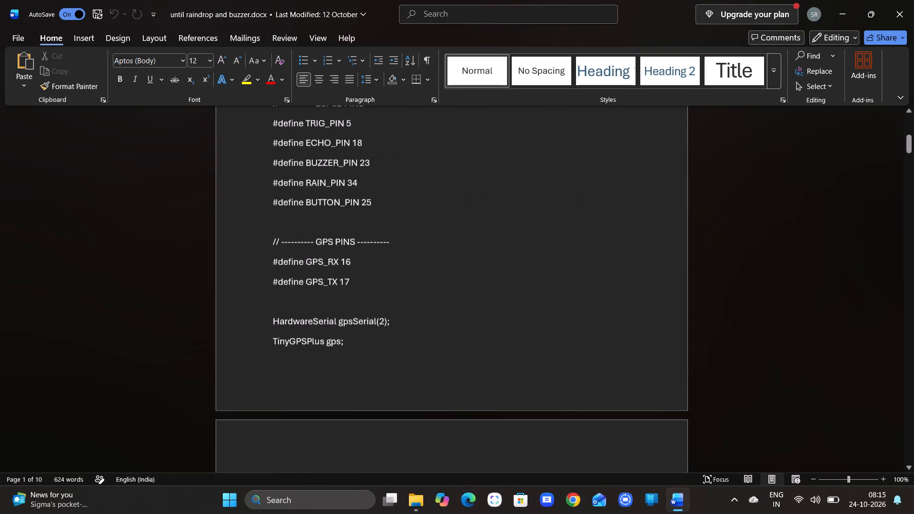
scroll(591, 216, "down", 2)
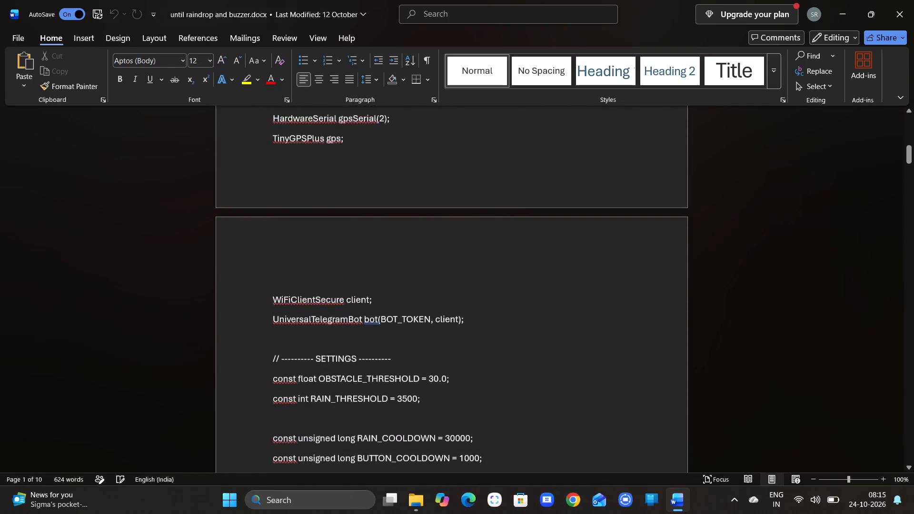
scroll(591, 216, "down", 2)
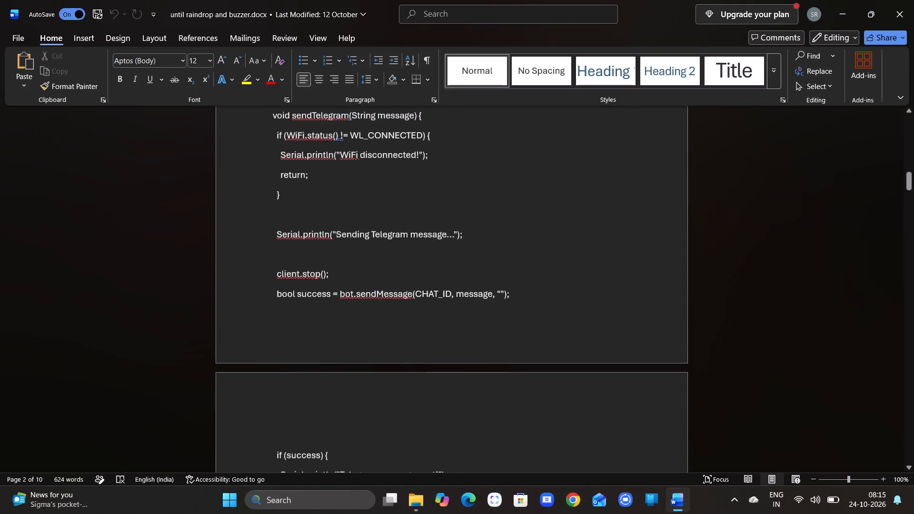
scroll(591, 216, "down", 2)
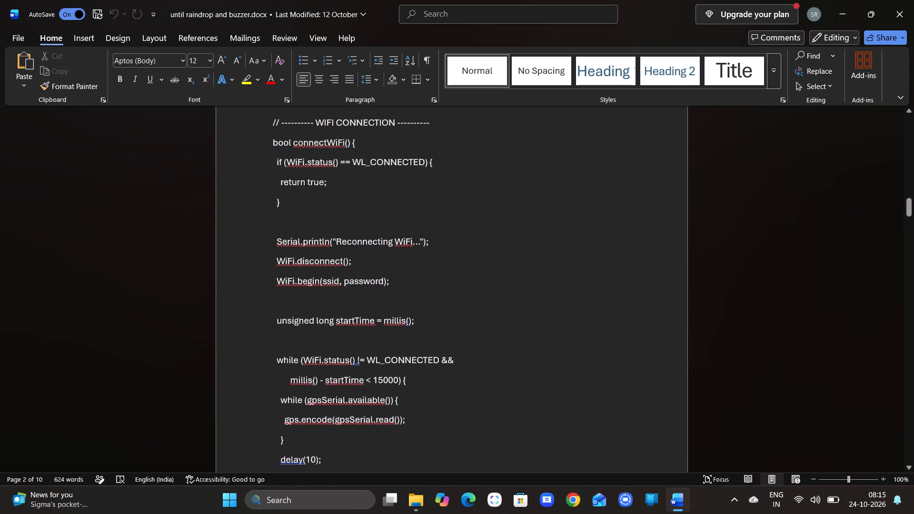
scroll(591, 216, "down", 3)
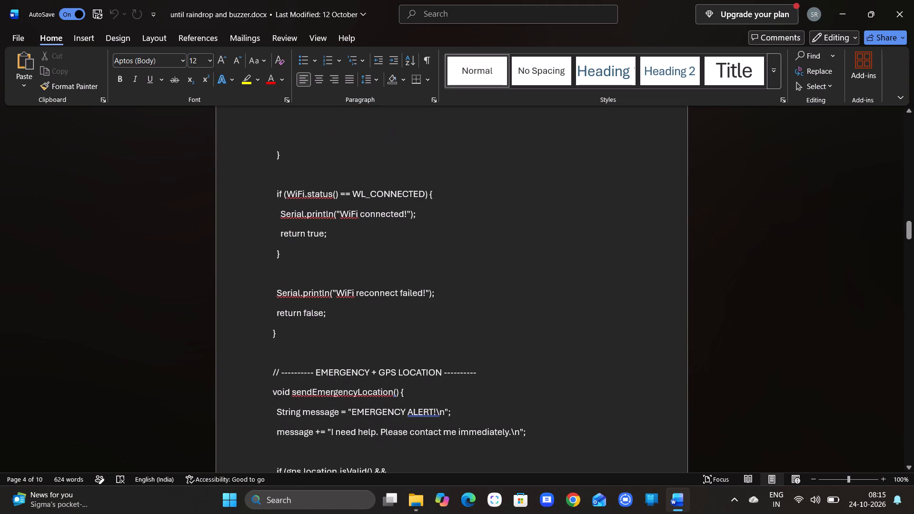
scroll(591, 216, "down", 2)
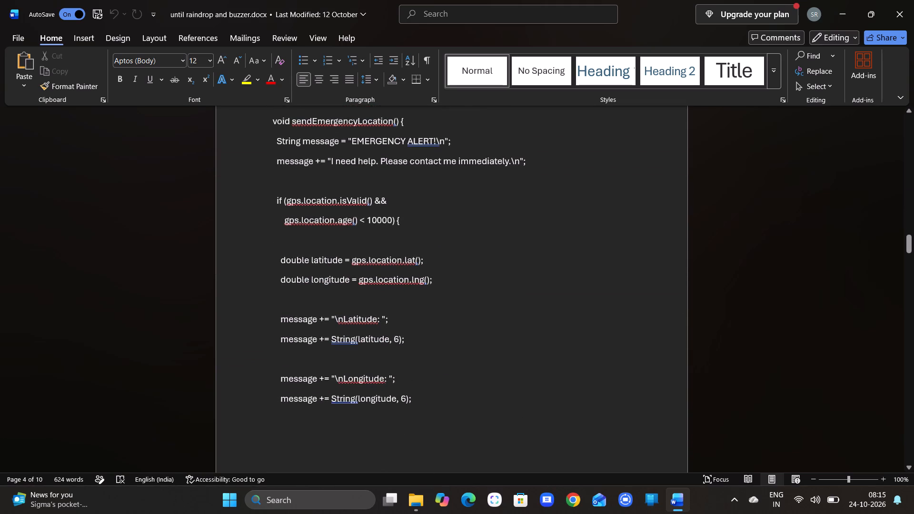
scroll(591, 216, "down", 2)
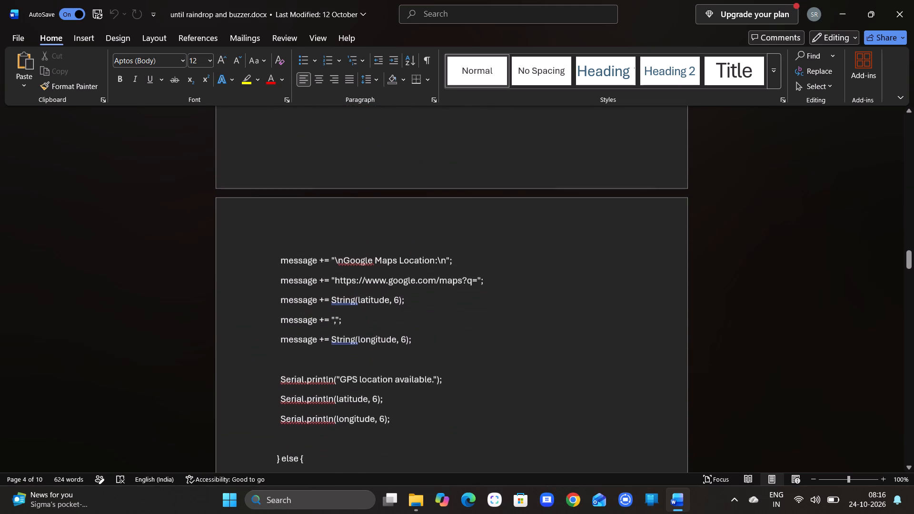
scroll(591, 216, "down", 1)
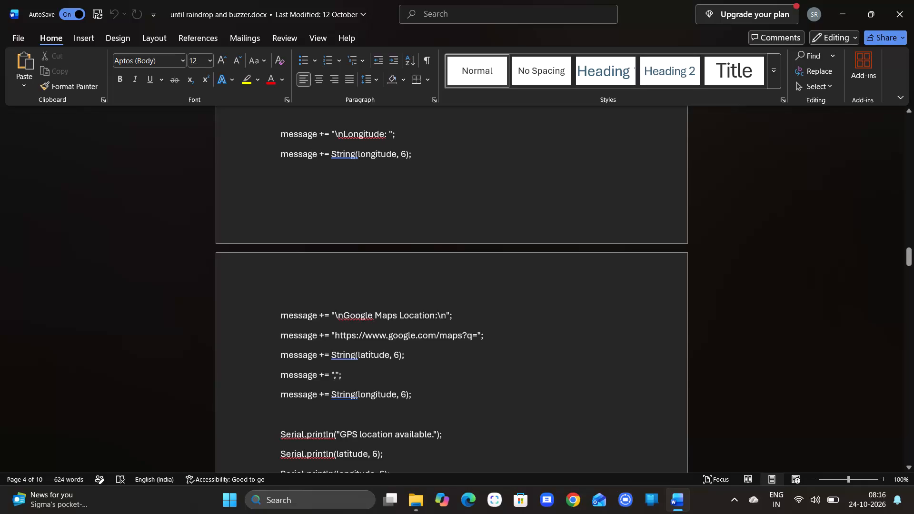
Copy the two message lines for the Google Maps Location heading and maps URL from the source code, and close the document.
left_click_drag(487, 335, 263, 304)
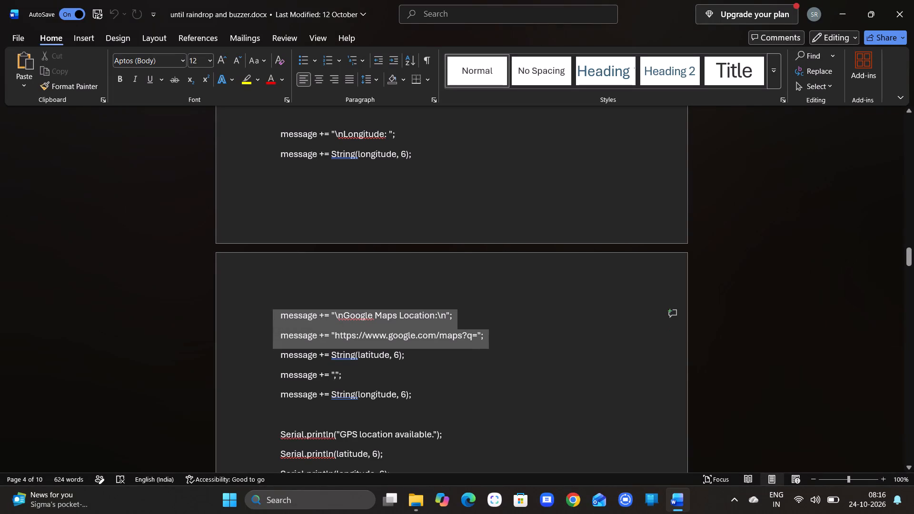
left_click_drag(263, 304, 265, 304)
key("ctrl+c")
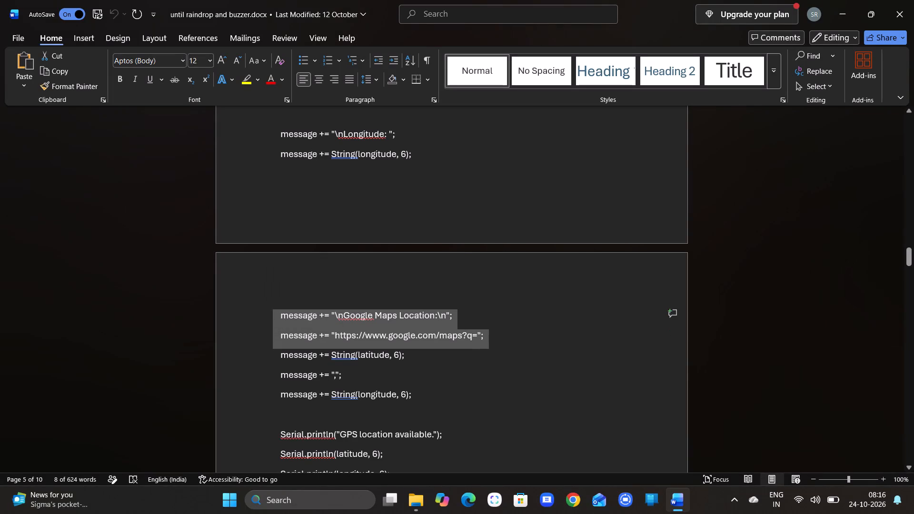
left_click(265, 304)
left_click(913, 0)
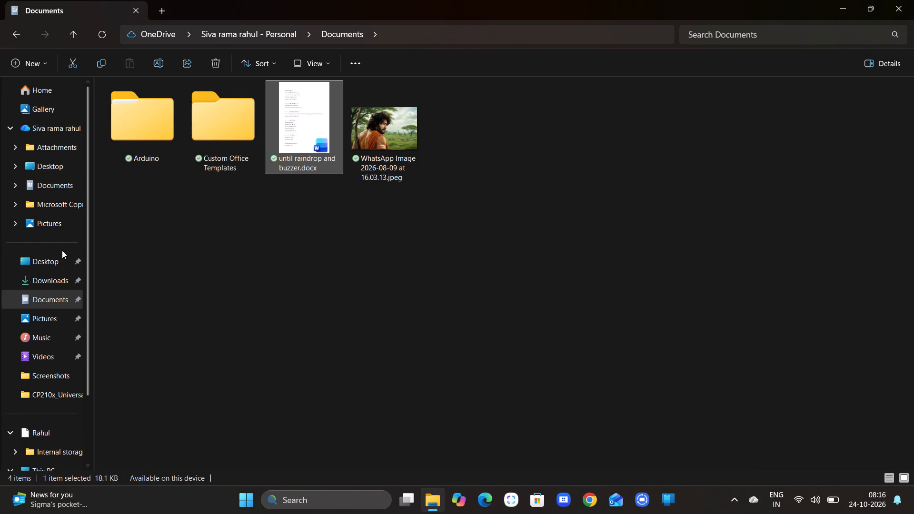
Reopen Smart_Blind_Stick_Project_Report (2).docx from the Downloads folder.
left_click(37, 283)
double_click(593, 385)
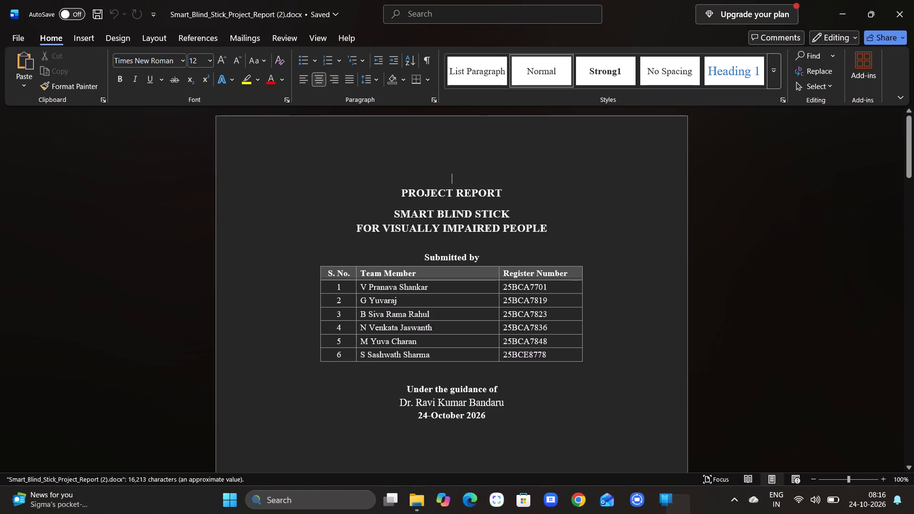
Paste the copied Google Maps message lines below the CHAT ID definition in Listing A.2's Telegram details.
scroll(469, 250, "down", 15)
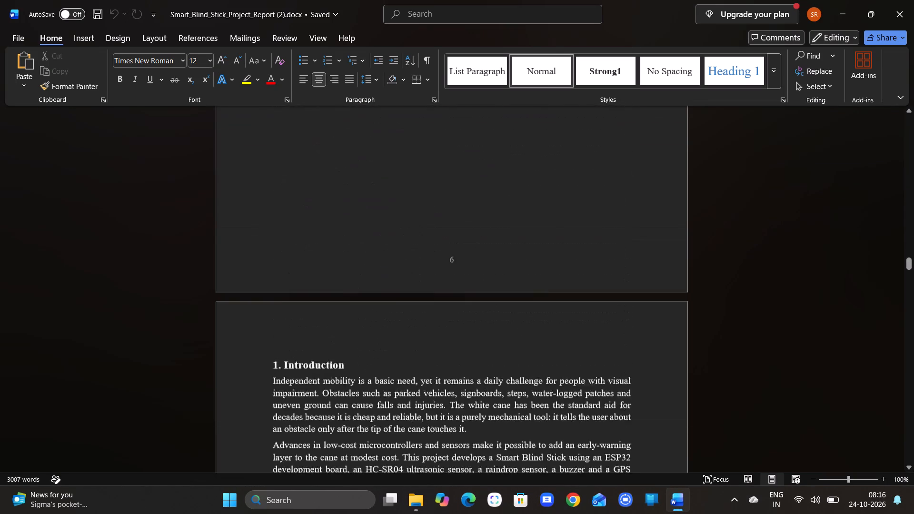
scroll(469, 250, "down", 18)
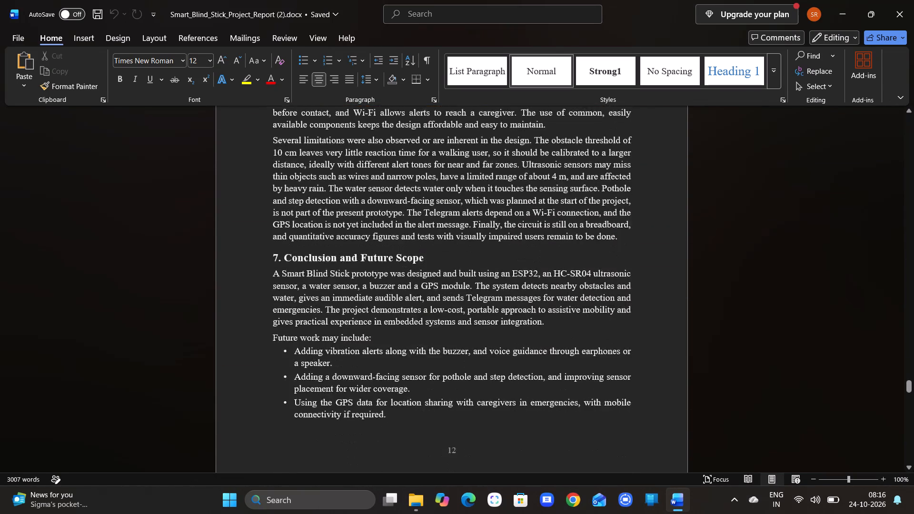
scroll(469, 250, "down", 8)
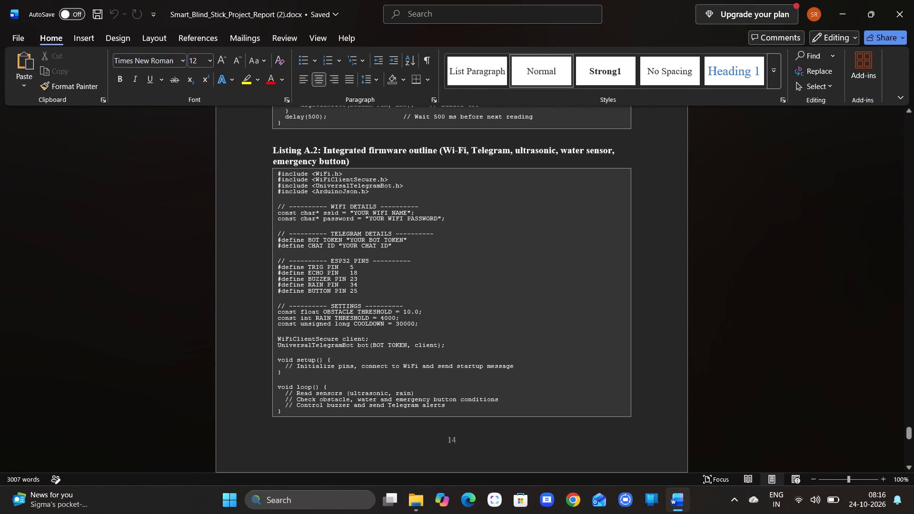
left_click(353, 251)
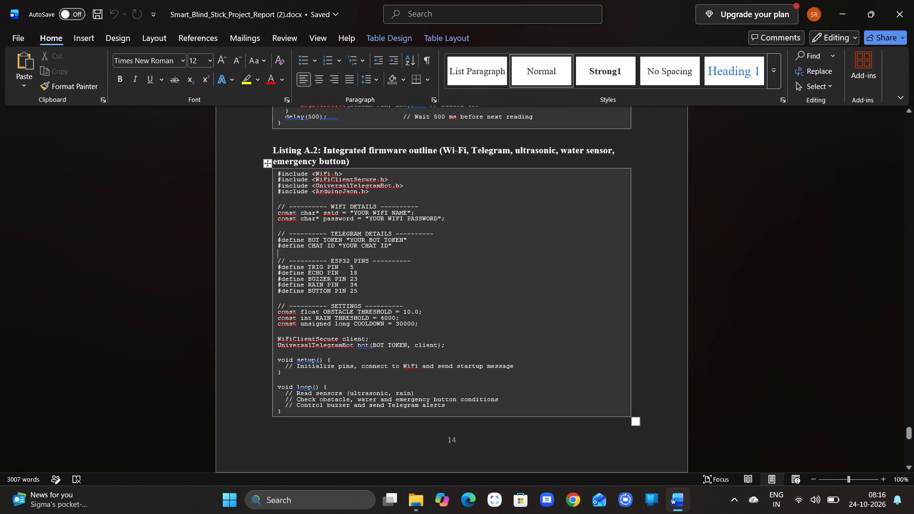
key("ctrl+v")
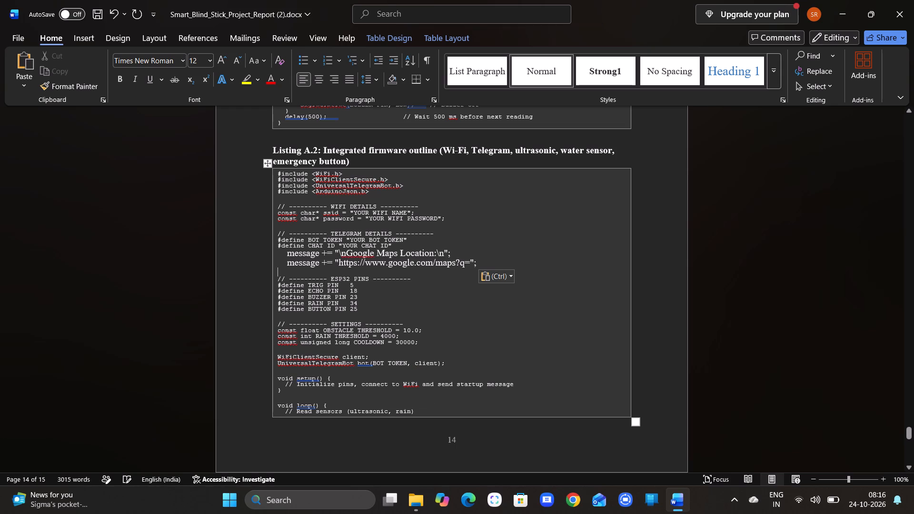
Remove the blank lines above the TELEGRAM DETAILS and ESP32 PINS comment headings in Listing A.2.
scroll(353, 251, "down", 1)
scroll(353, 251, "up", 1)
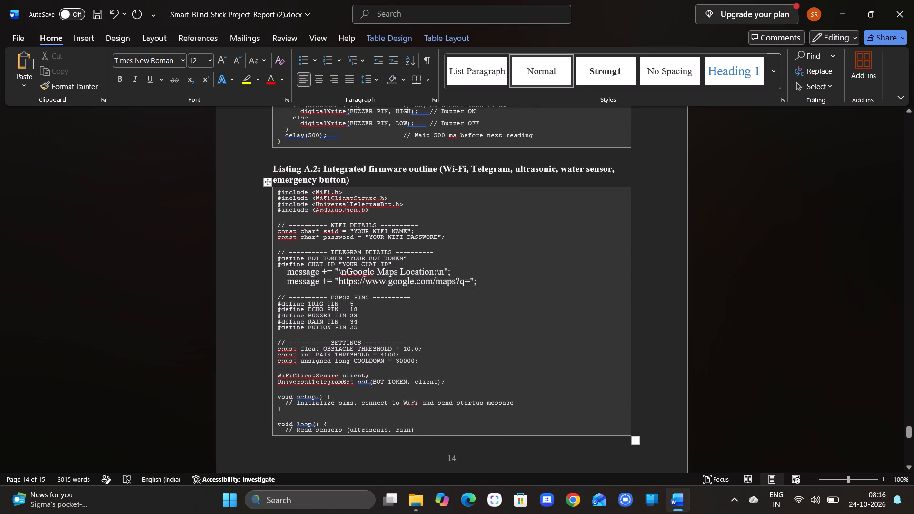
scroll(353, 251, "up", 1)
left_click(296, 246)
key("BackSpace")
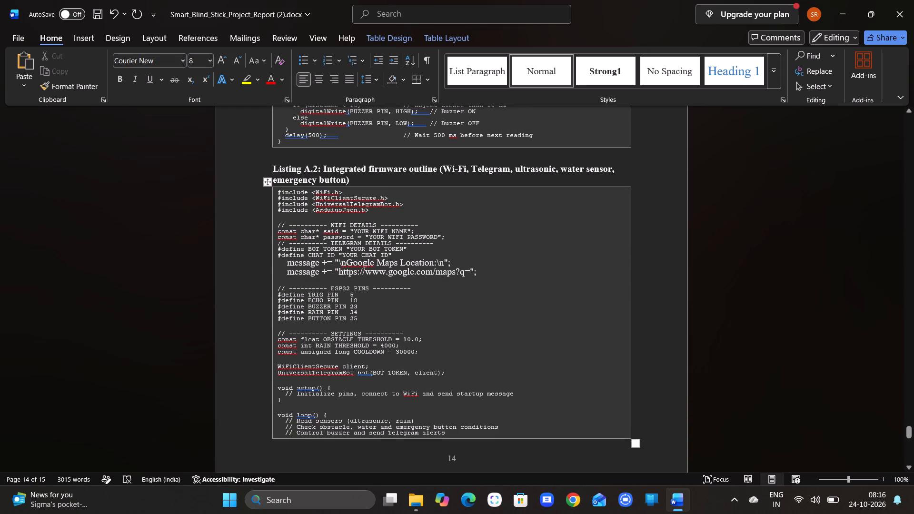
left_click(279, 280)
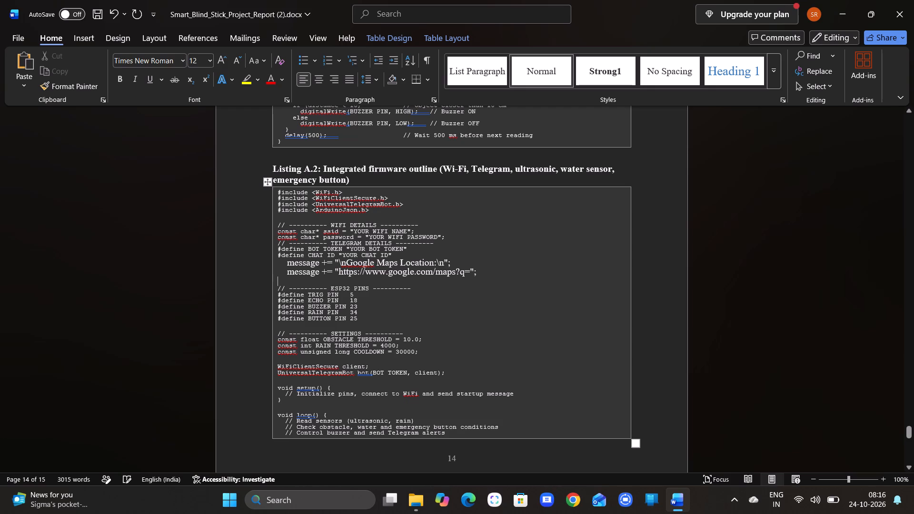
key("BackSpace")
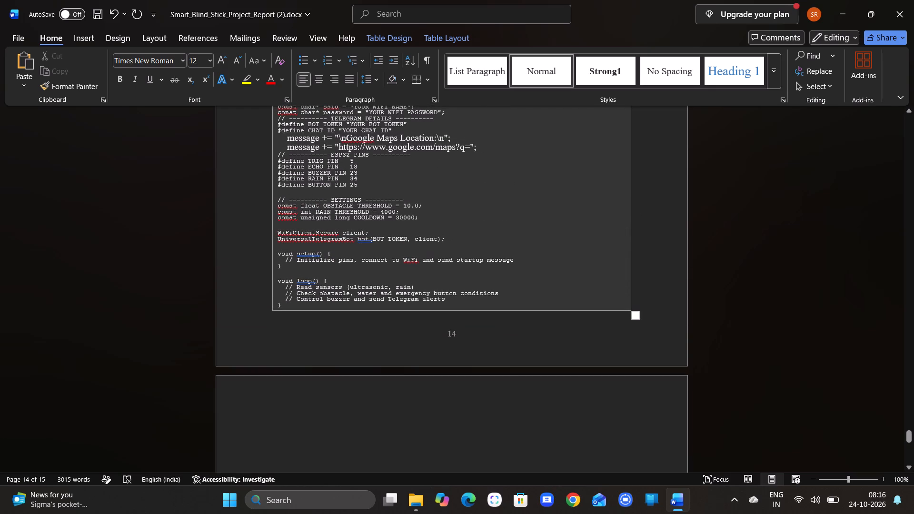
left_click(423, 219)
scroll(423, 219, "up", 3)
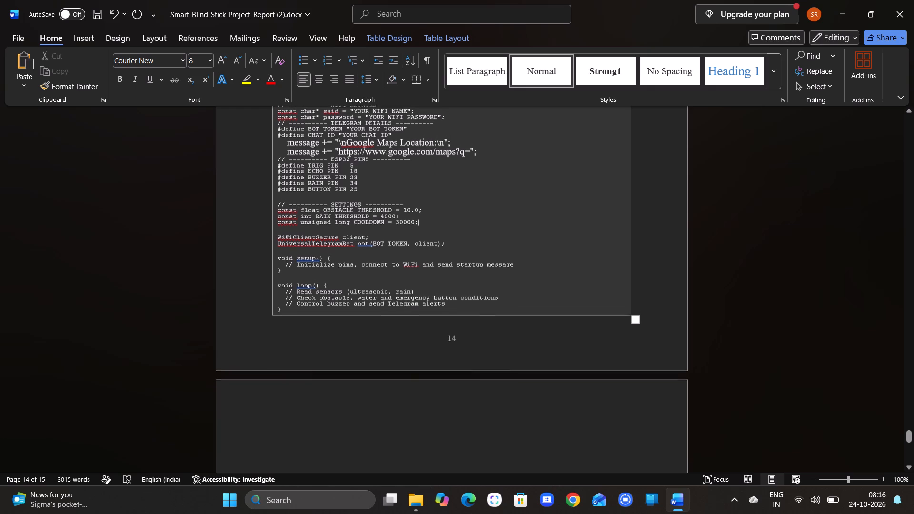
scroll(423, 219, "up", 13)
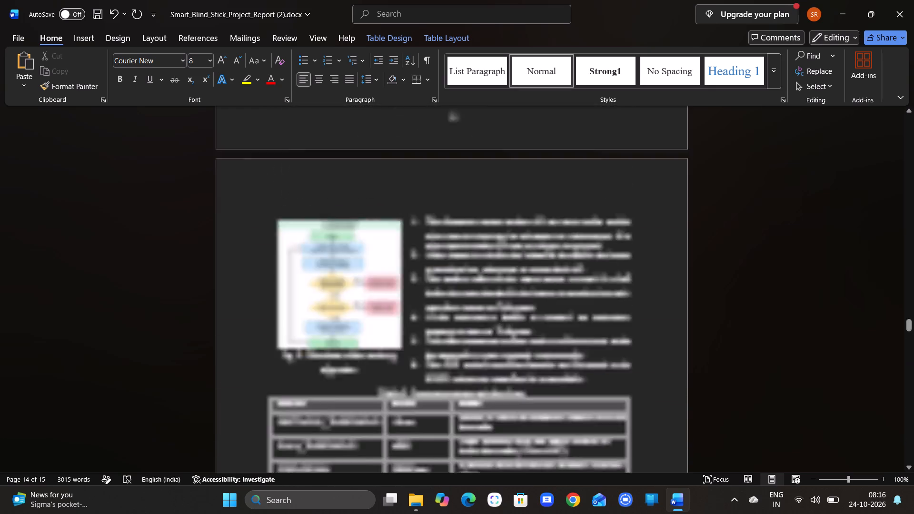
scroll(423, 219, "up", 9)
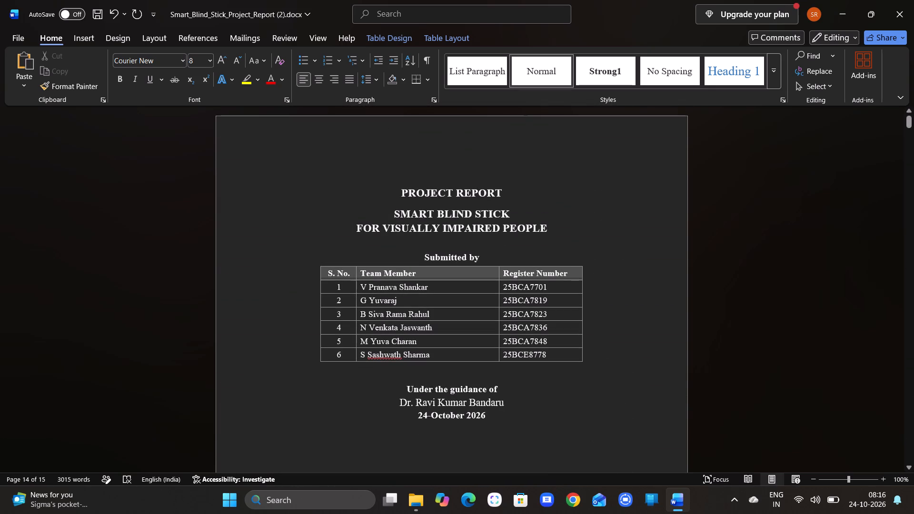
Set the font size of the two Google Maps message lines in Listing A.2 of Appendix A to 8.
left_click(444, 170)
scroll(444, 170, "down", 16)
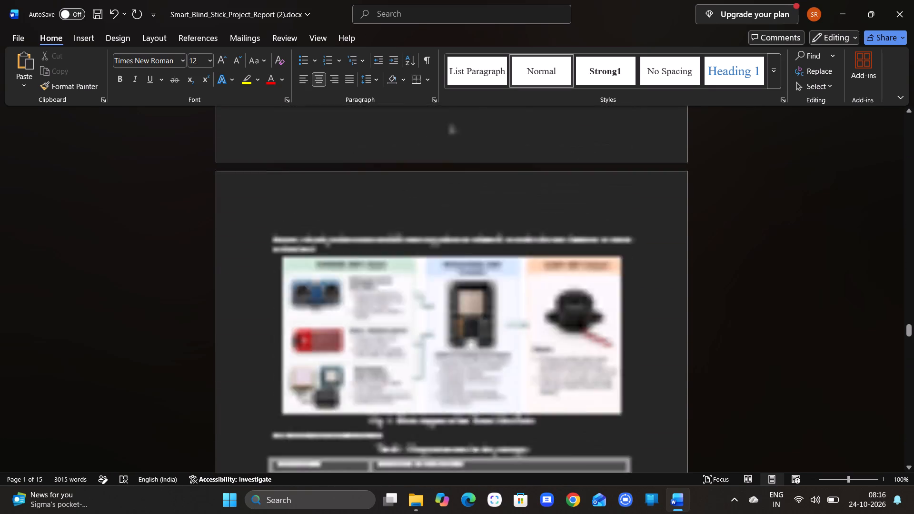
scroll(444, 170, "down", 11)
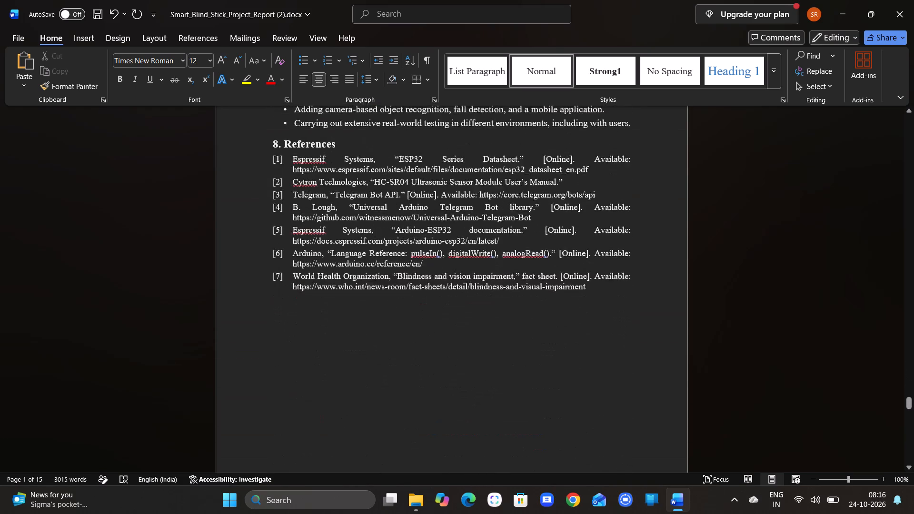
scroll(444, 170, "down", 7)
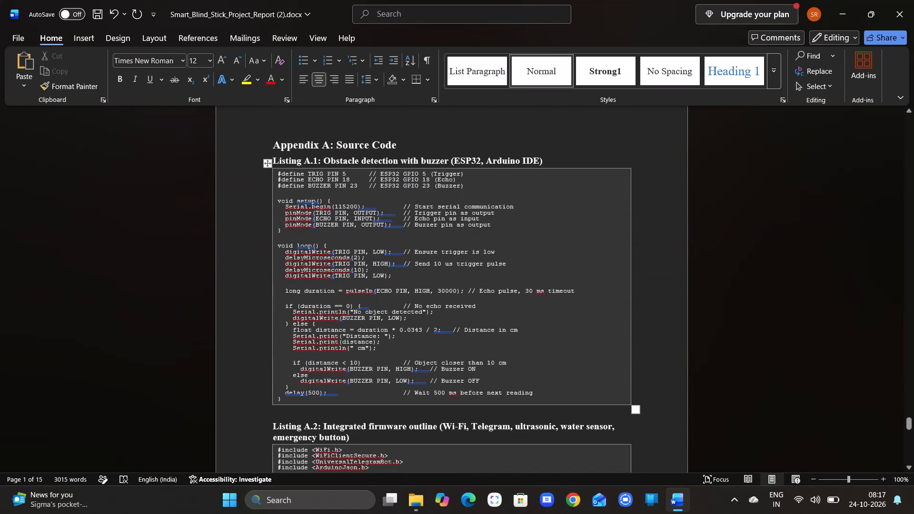
scroll(444, 170, "down", 3)
left_click_drag(481, 191, 449, 190)
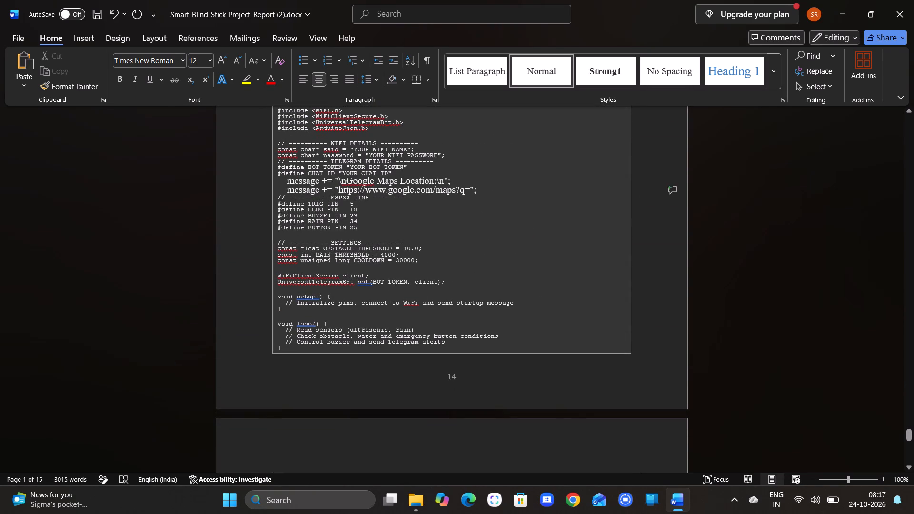
left_click_drag(449, 190, 287, 183)
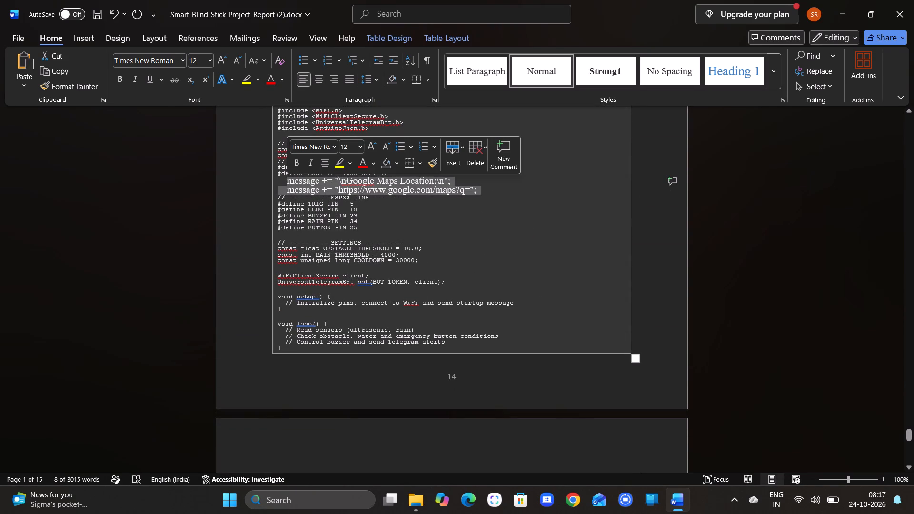
left_click(422, 209)
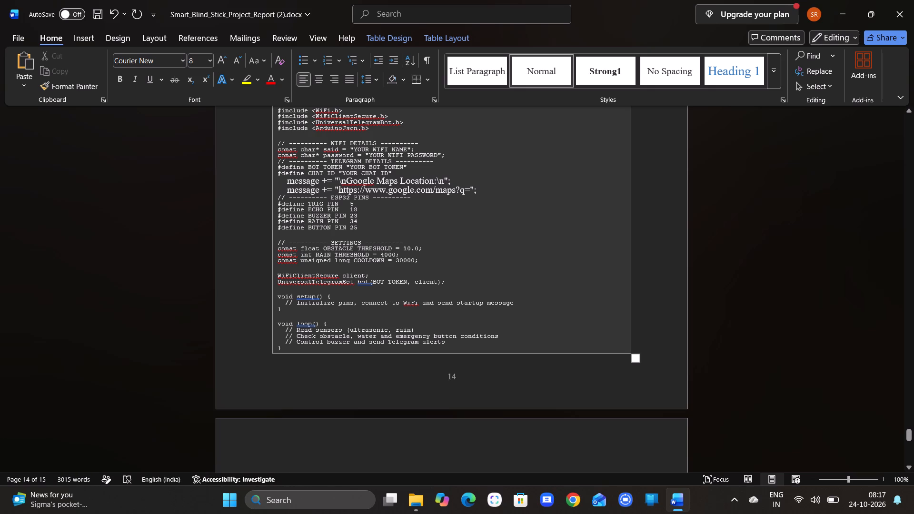
left_click_drag(424, 265, 280, 246)
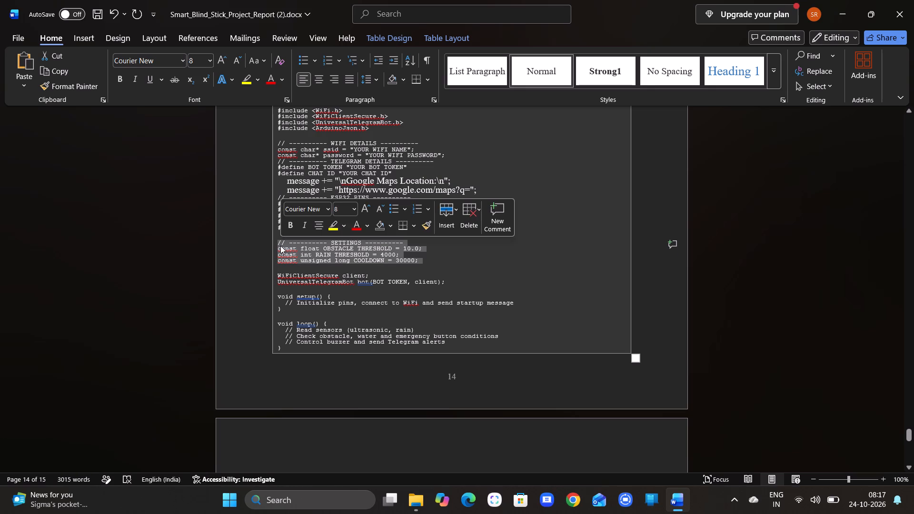
left_click(571, 168)
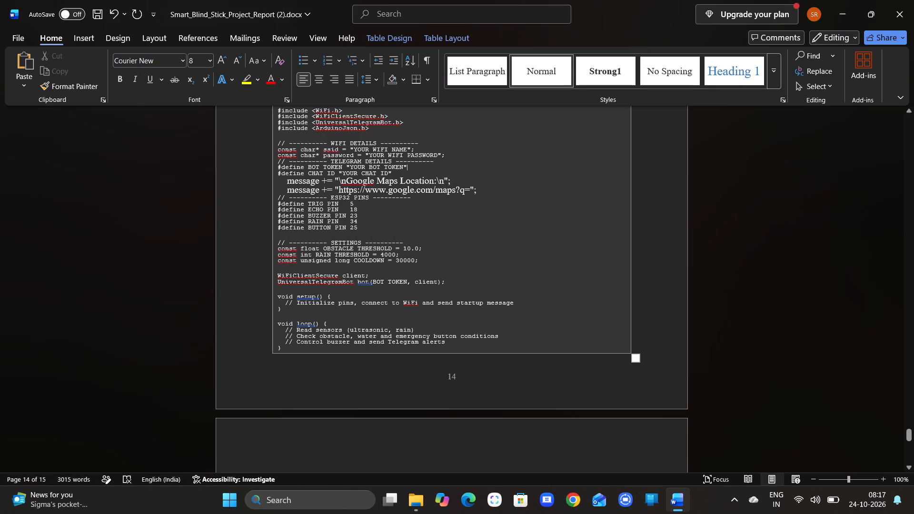
left_click_drag(477, 188, 298, 184)
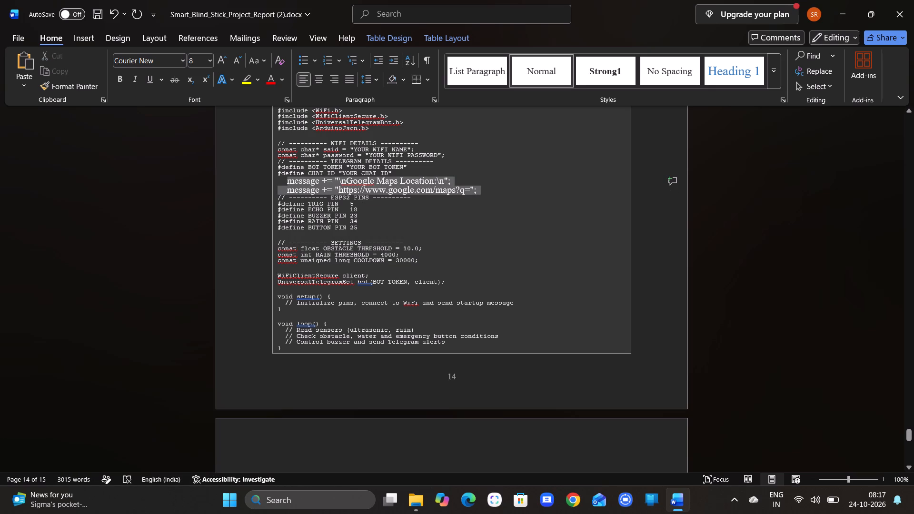
left_click_drag(298, 184, 287, 183)
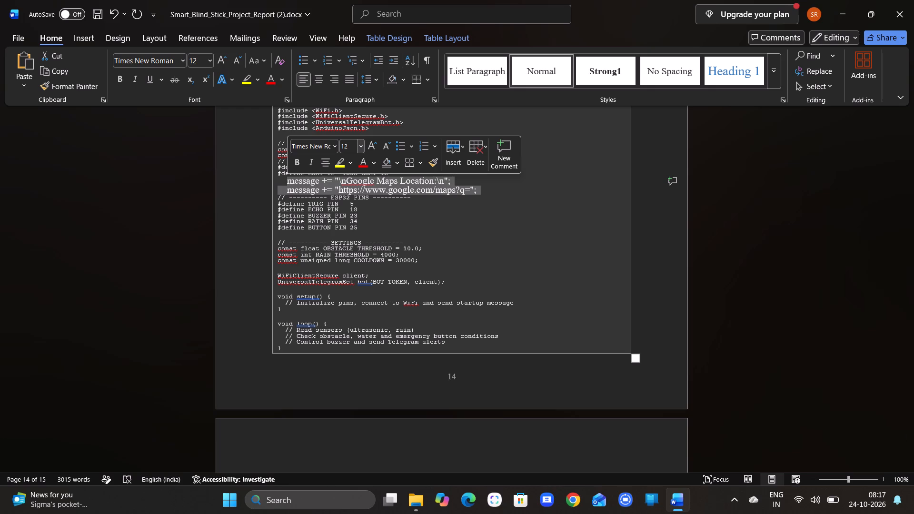
left_click(355, 145)
key("BackSpace")
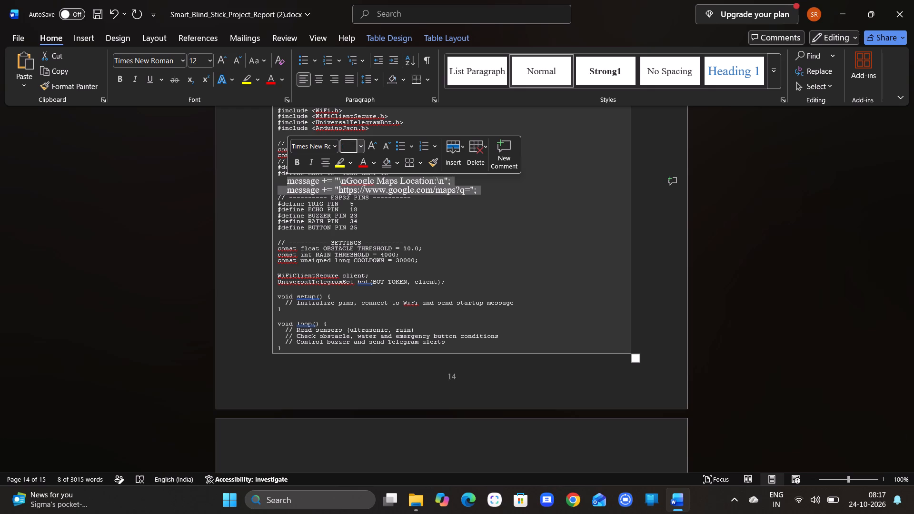
key("8")
key("Return")
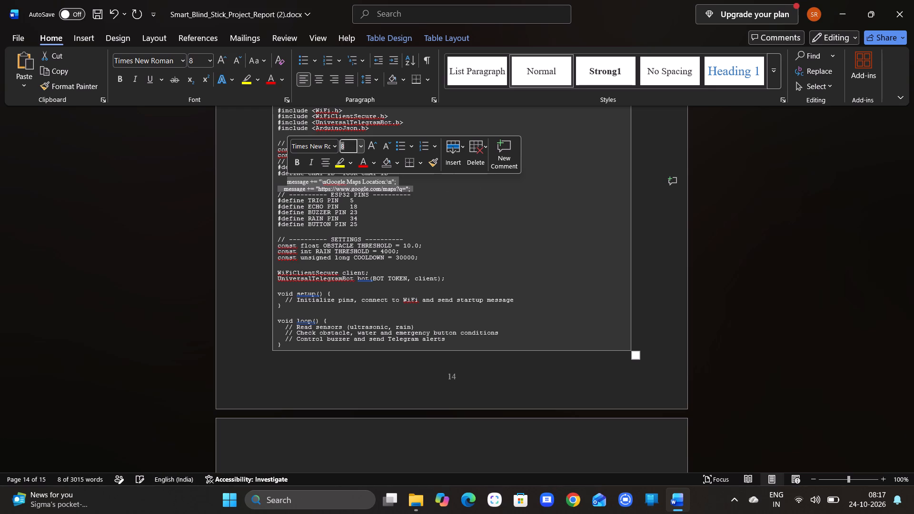
left_click(536, 257)
Insert nine blank lines above the PROJECT REPORT title to move the cover page content down the page.
scroll(536, 257, "up", 20)
scroll(536, 257, "up", 8)
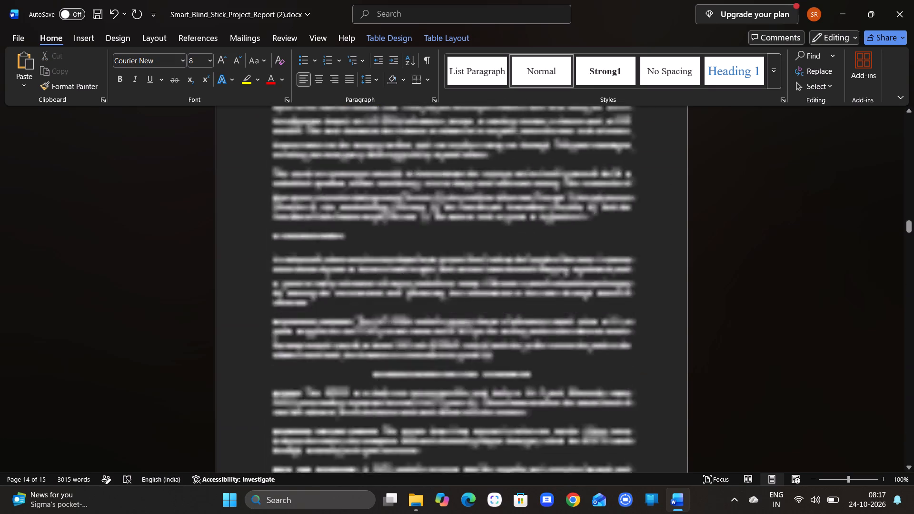
left_click(618, 308)
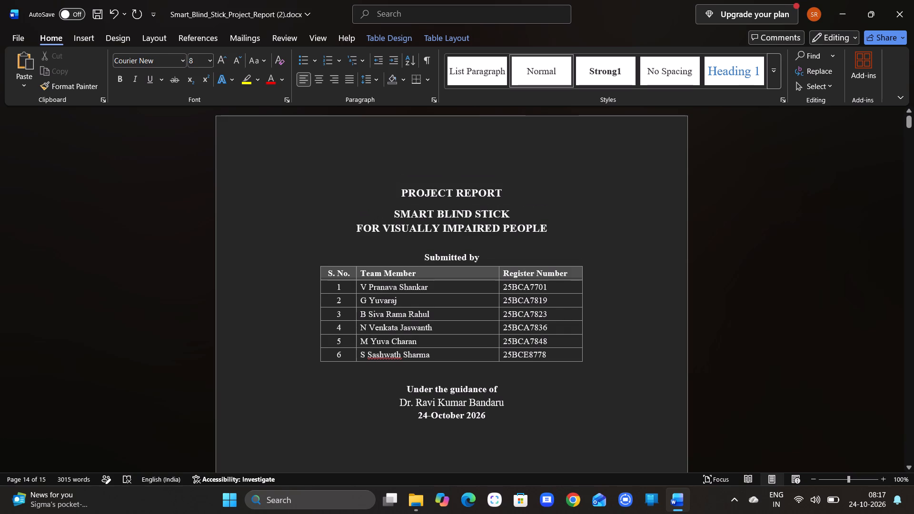
left_click(431, 137)
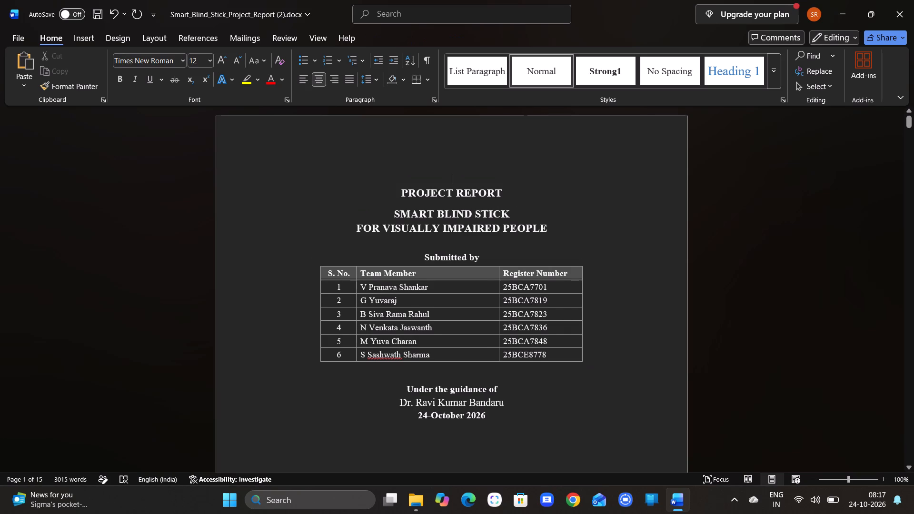
key("Return")
key("Return")
key("Return")
key("Return")
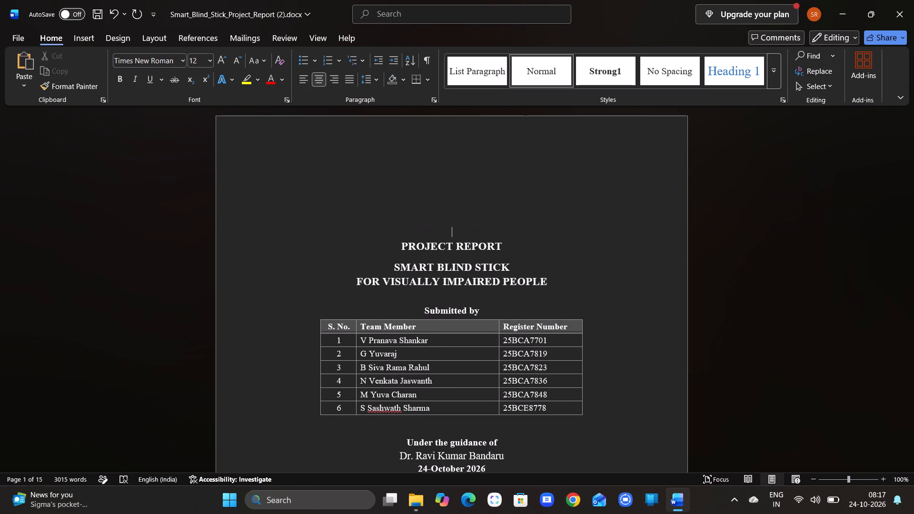
scroll(431, 137, "down", 1)
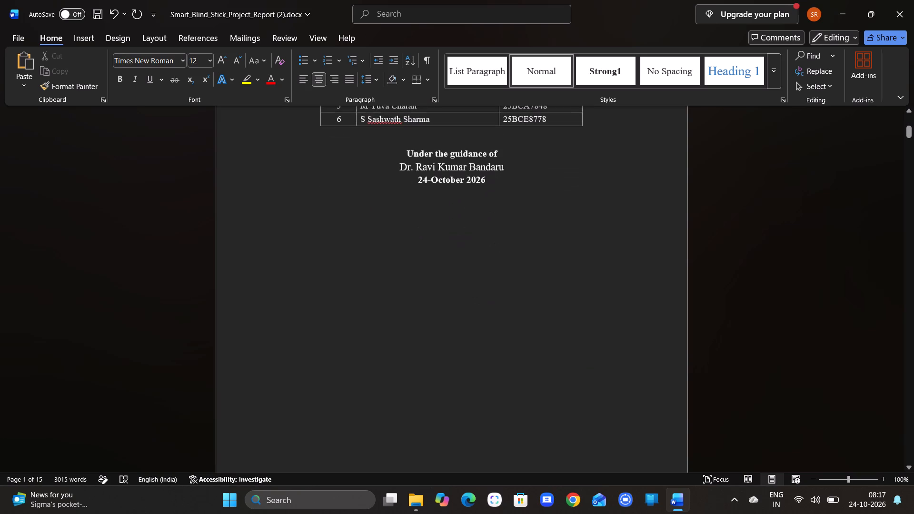
scroll(431, 137, "down", 2)
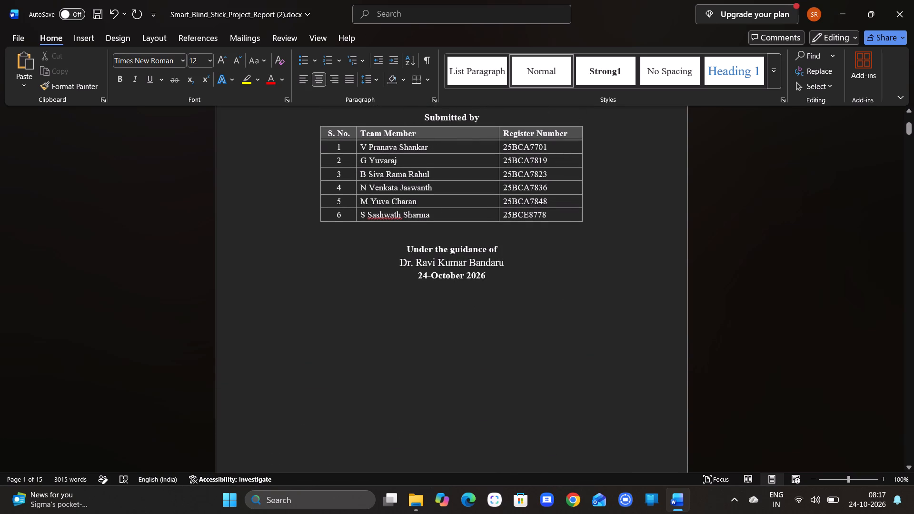
key("Return")
scroll(431, 137, "down", 3)
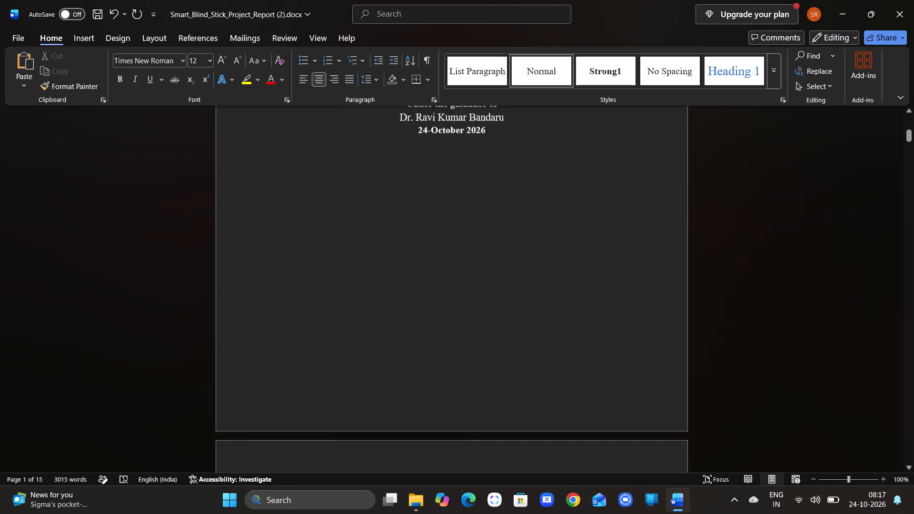
scroll(431, 137, "down", 1)
scroll(431, 137, "up", 5)
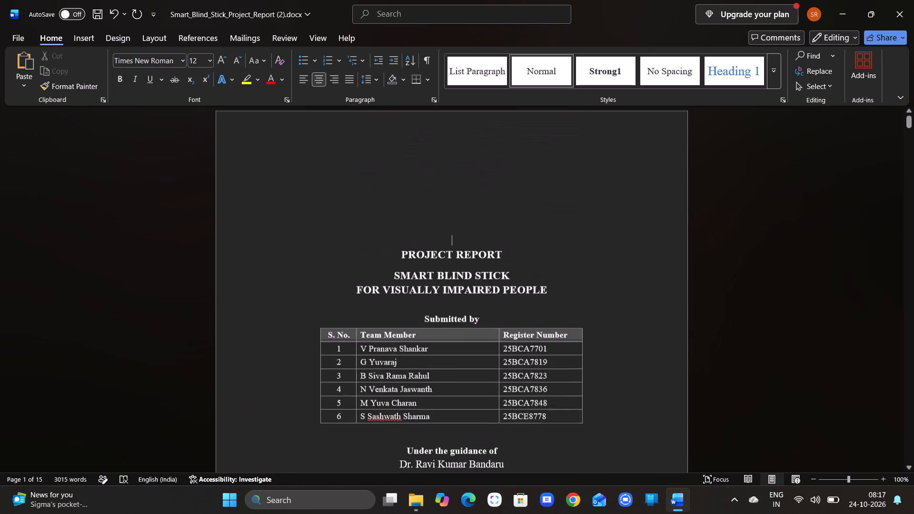
scroll(431, 137, "up", 2)
key("Return")
key("Return")
key("Return")
key("Return")
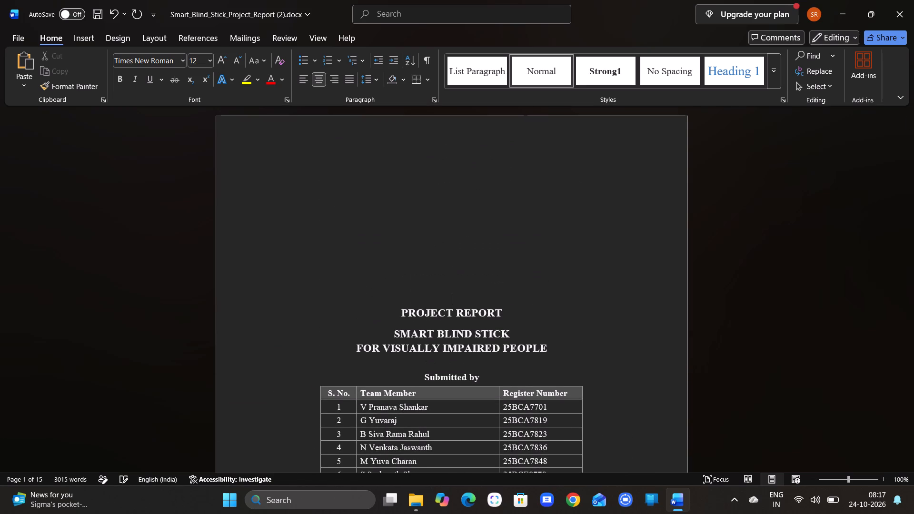
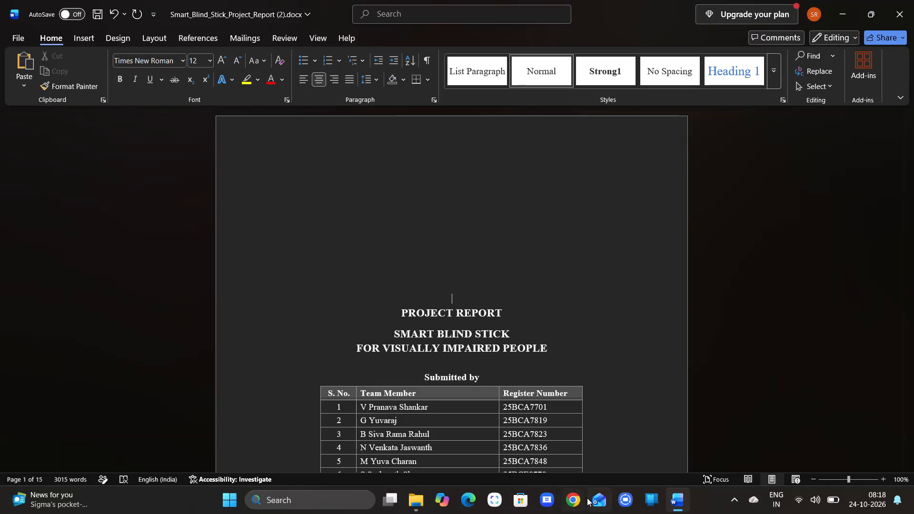
In Chrome, search Google Images for VIT-AP University and open the IEEE Open result showing the university logo.
left_click(580, 498)
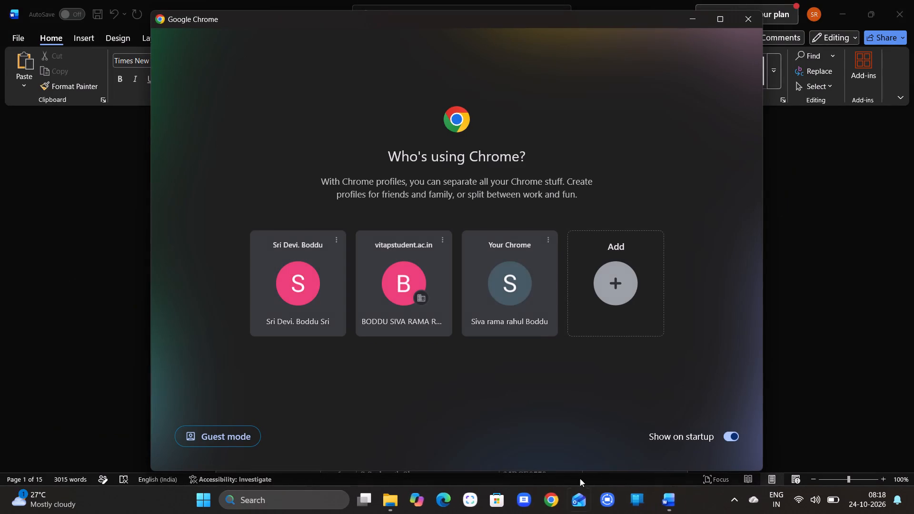
left_click(510, 268)
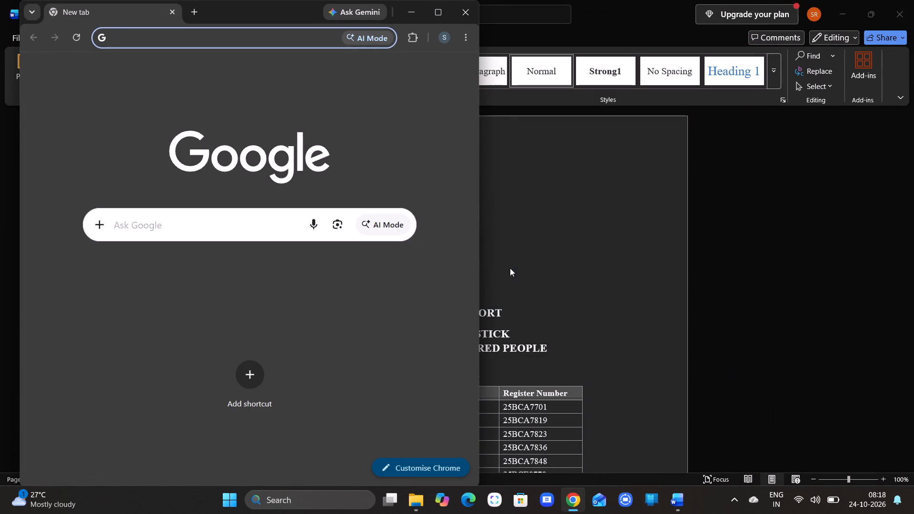
left_click(433, 5)
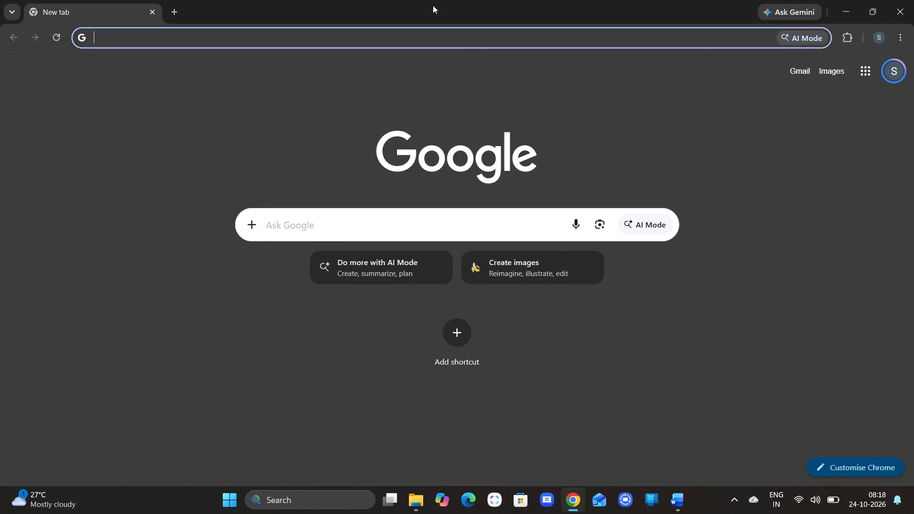
left_click(336, 226)
type("vit")
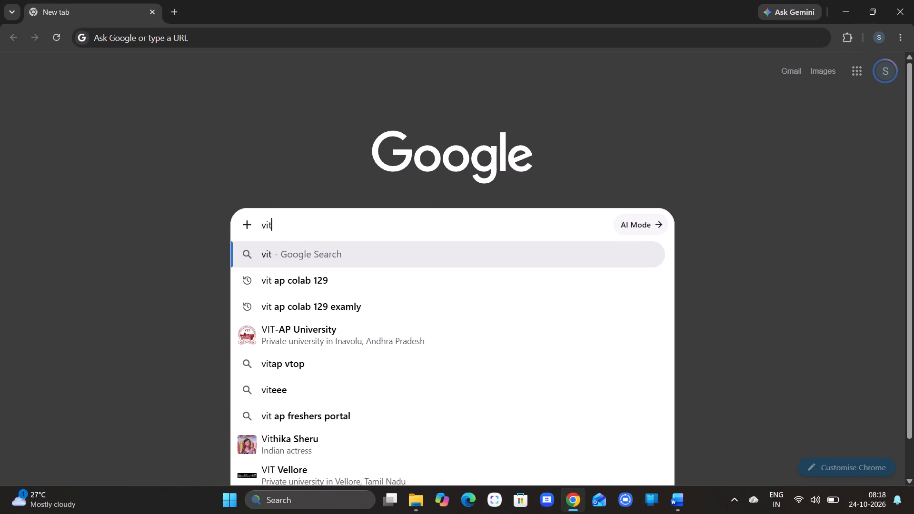
left_click(335, 325)
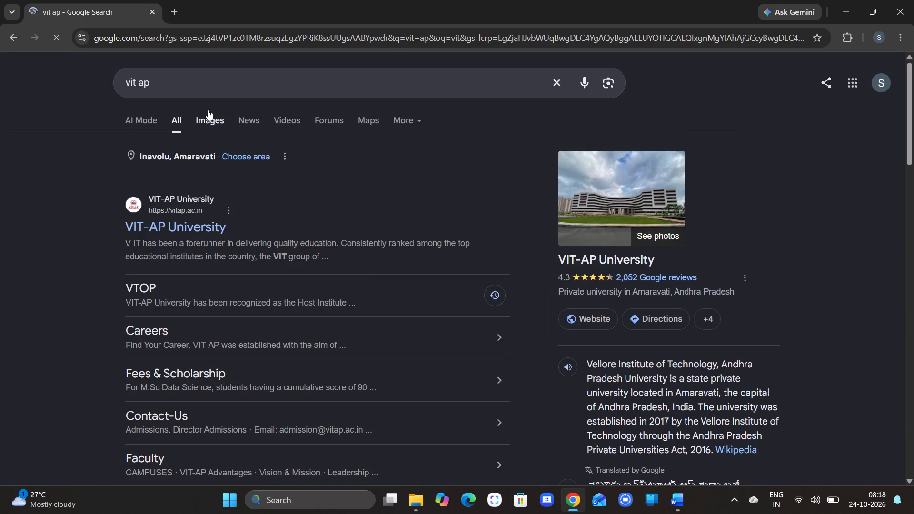
left_click(208, 110)
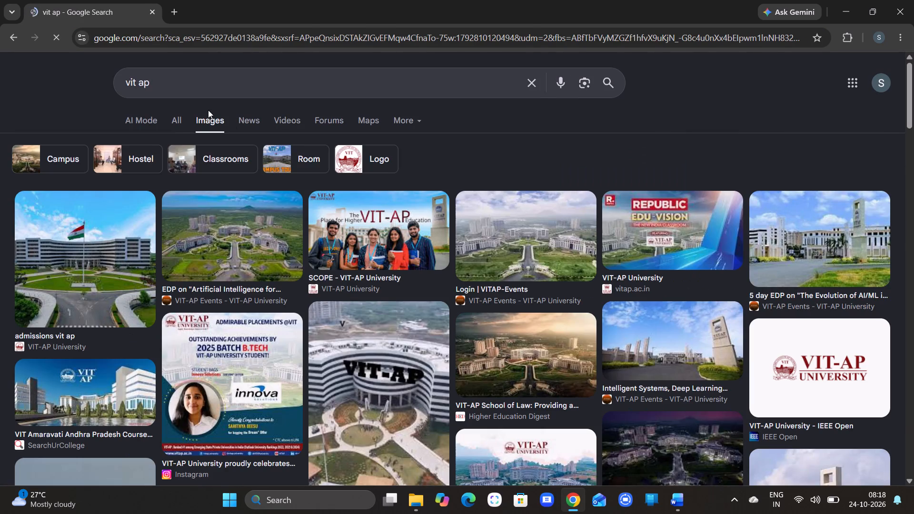
left_click(754, 339)
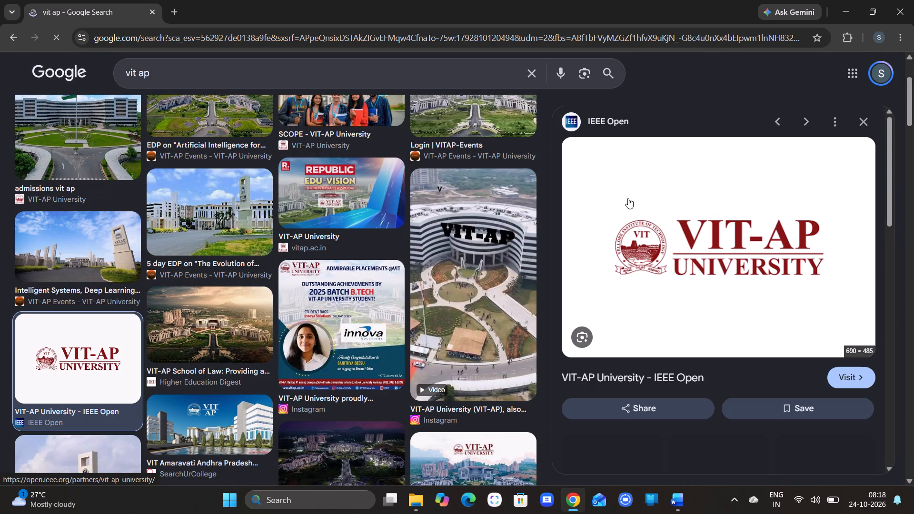
Capture a rectangular screenshot of the VIT-AP University logo from the enlarged image preview.
key("Print")
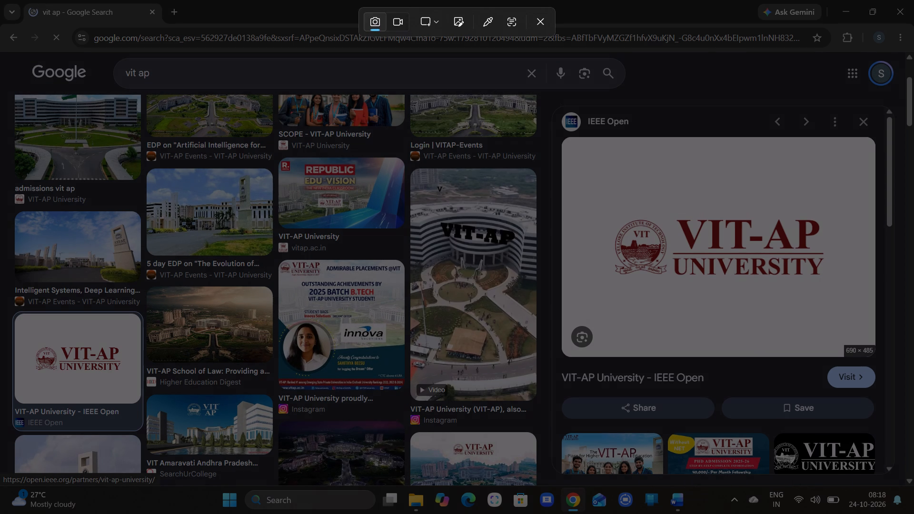
left_click_drag(606, 196, 765, 351)
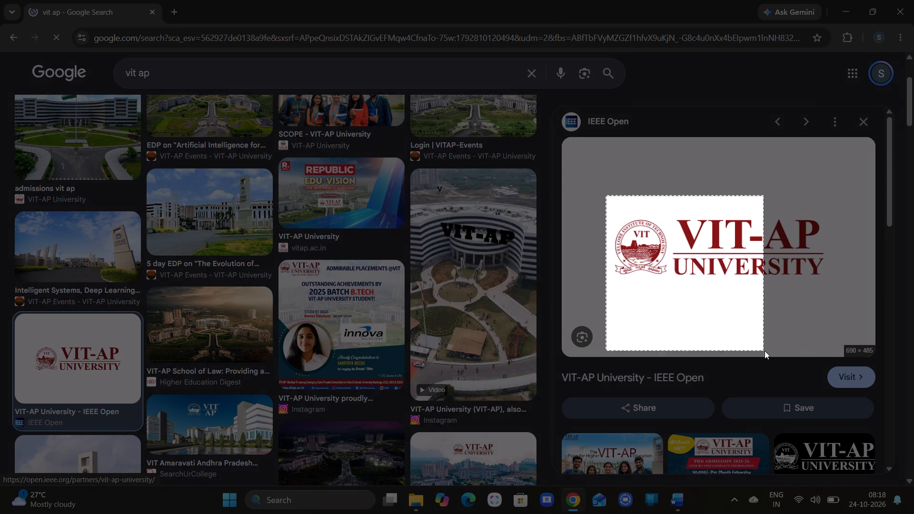
left_click_drag(765, 351, 837, 296)
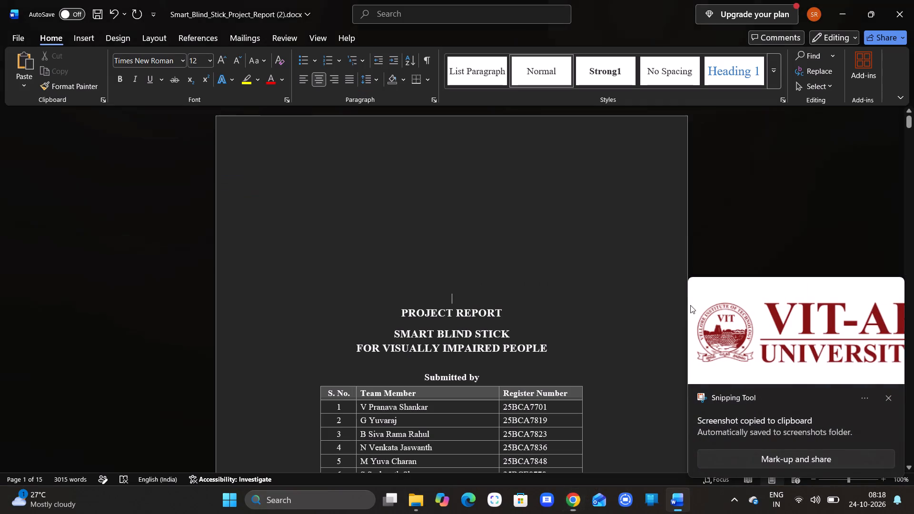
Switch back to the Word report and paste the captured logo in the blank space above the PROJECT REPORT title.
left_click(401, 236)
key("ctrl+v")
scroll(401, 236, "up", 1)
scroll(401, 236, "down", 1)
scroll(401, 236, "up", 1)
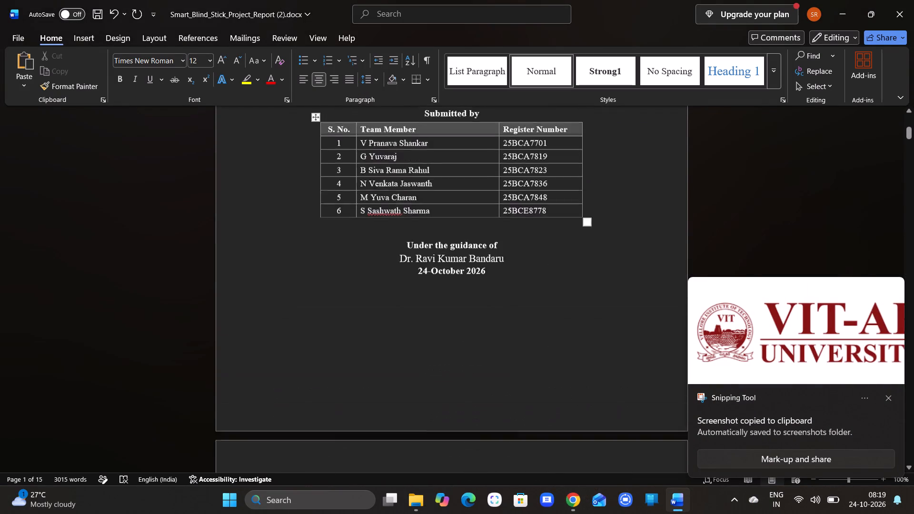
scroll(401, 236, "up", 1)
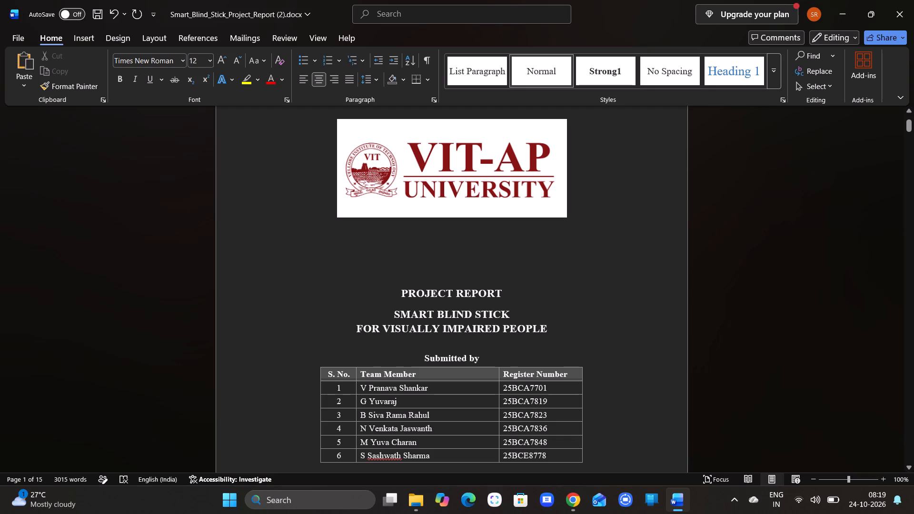
Delete a blank line between the VIT-AP University logo and the PROJECT REPORT title on the cover page.
left_click(595, 306)
left_click(523, 259)
key("BackSpace")
key("BackSpace")
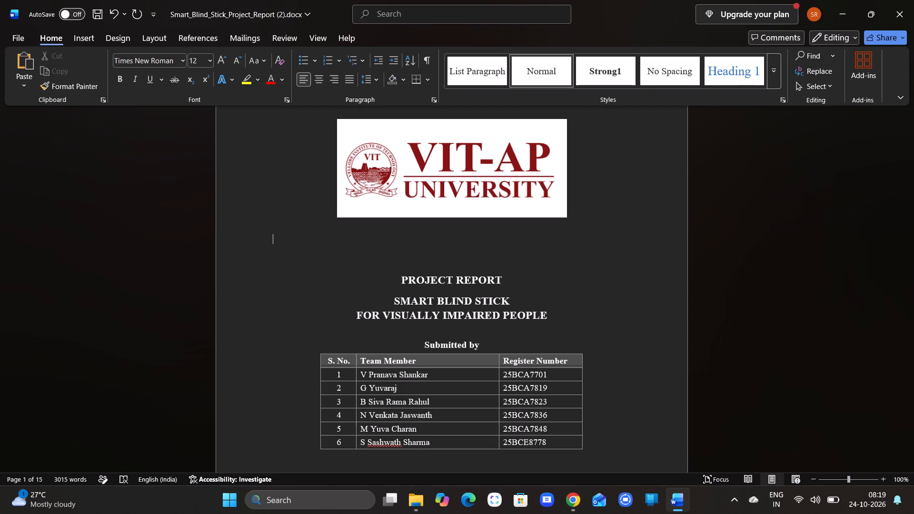
Review the Abstract page, the start of the Index and the cover page layout with the logo in place.
scroll(523, 259, "down", 3)
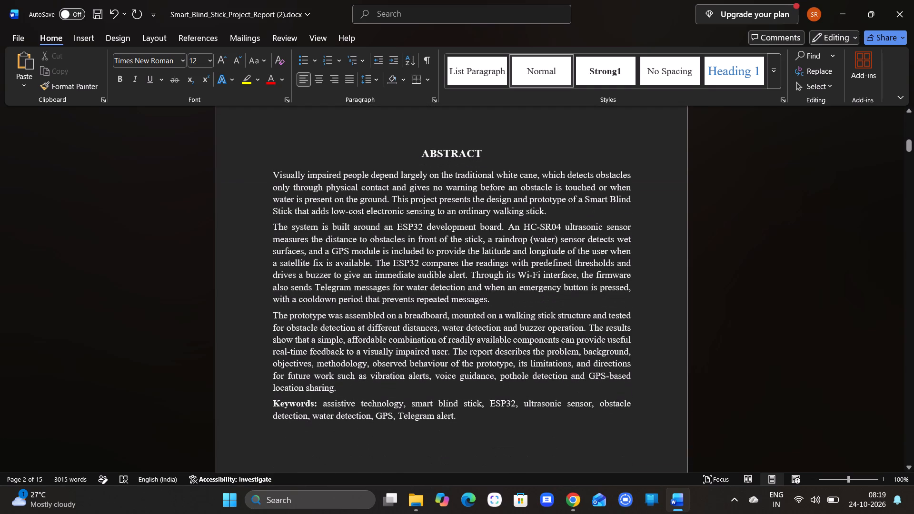
left_click(490, 146)
left_click_drag(490, 146, 485, 146)
left_click_drag(485, 146, 417, 145)
left_click_drag(393, 144, 401, 282)
left_click(401, 282)
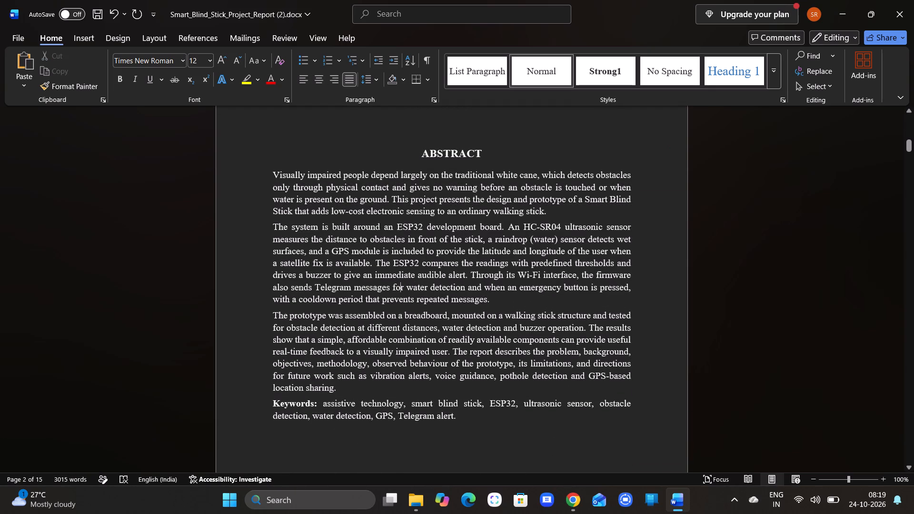
left_click_drag(451, 284, 380, 265)
left_click(255, 280)
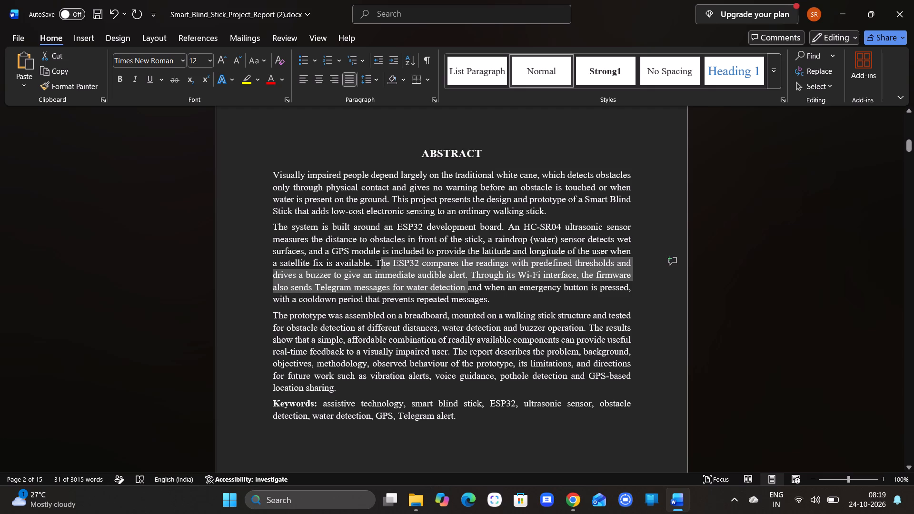
left_click(720, 324)
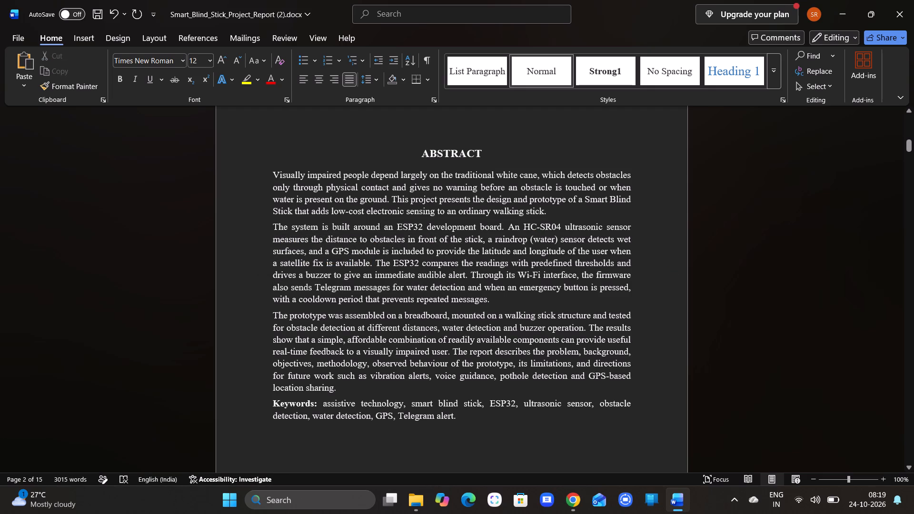
scroll(554, 362, "down", 3)
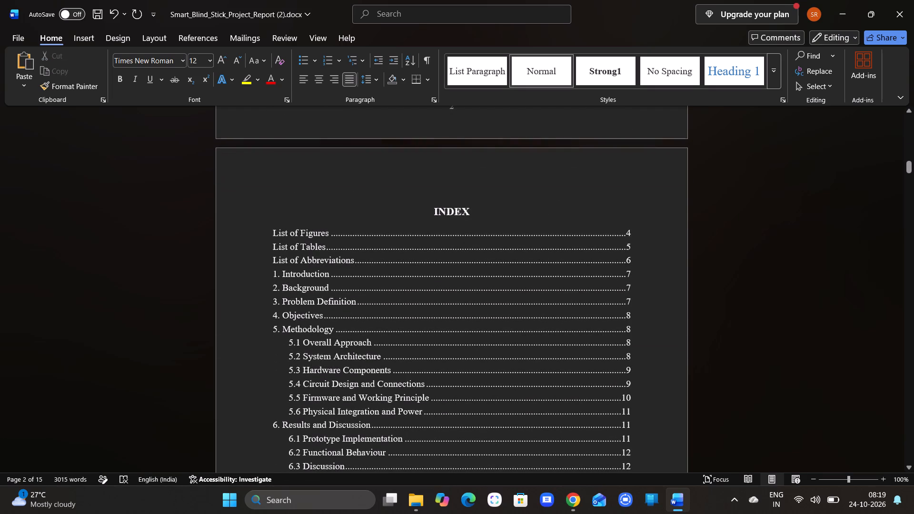
scroll(554, 362, "up", 7)
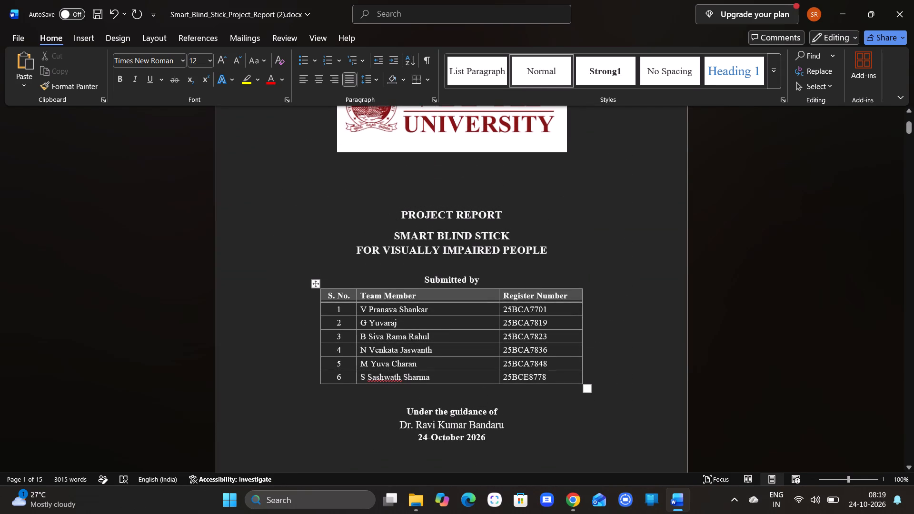
scroll(554, 362, "up", 3)
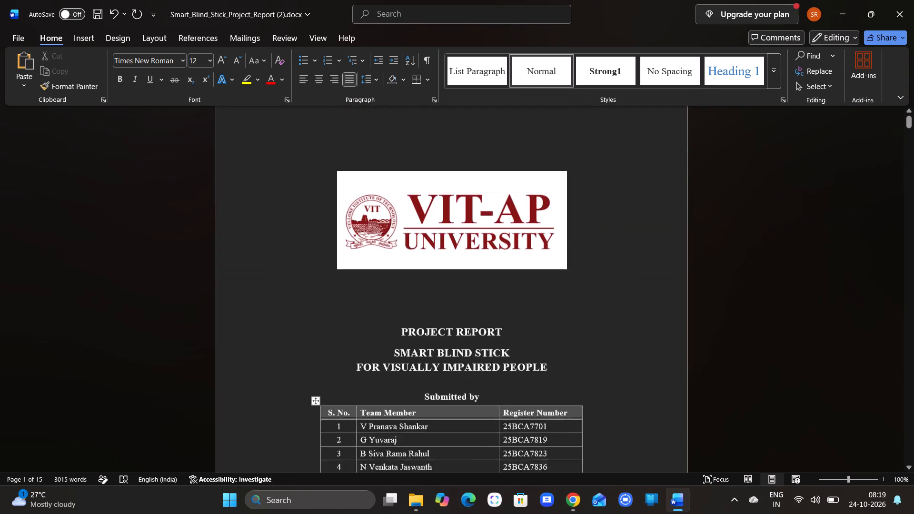
scroll(554, 362, "up", 3)
scroll(554, 362, "down", 1)
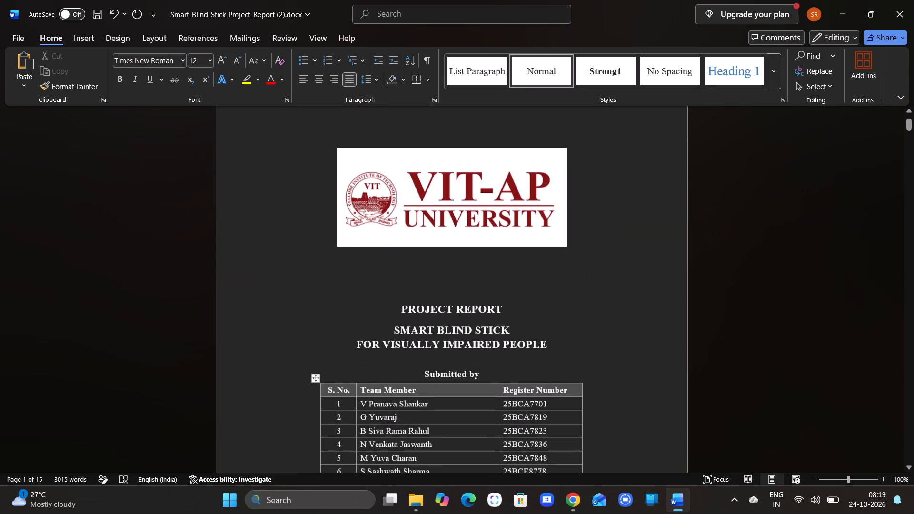
scroll(554, 362, "down", 3)
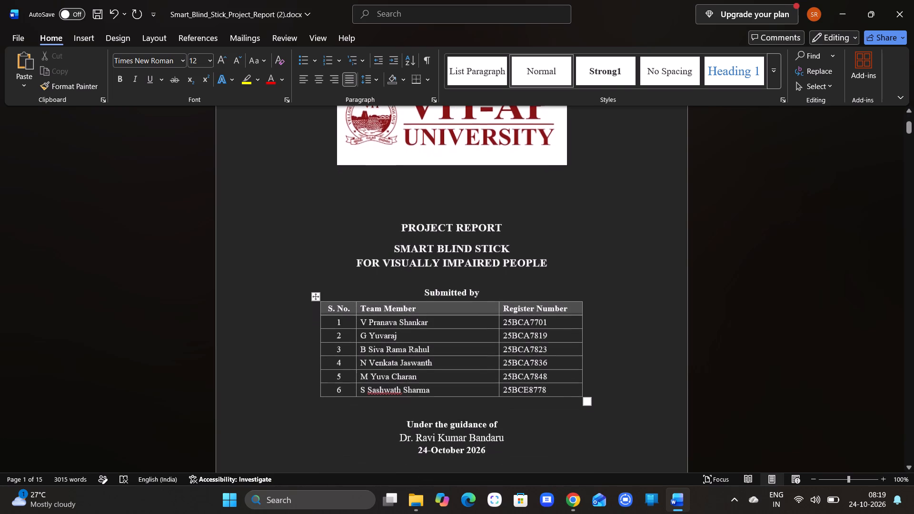
scroll(554, 362, "down", 1)
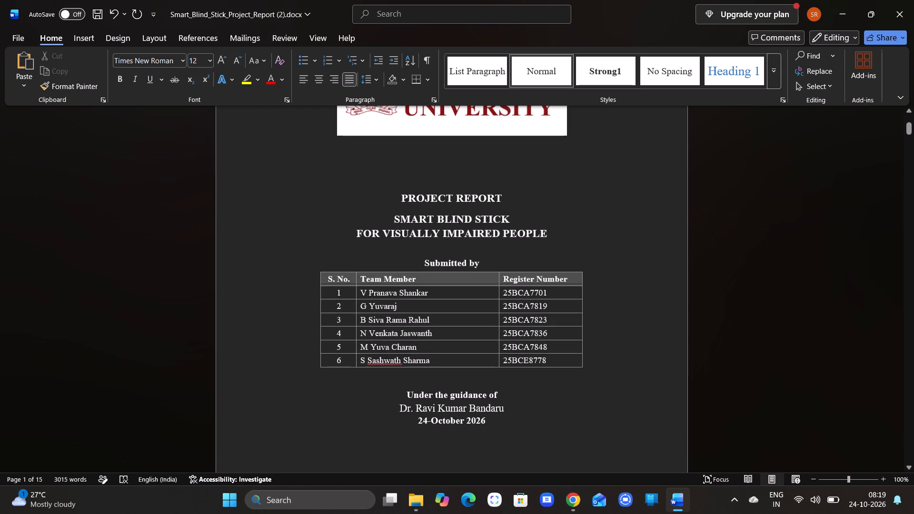
Delete the VIT-AP University logo and a blank line above the PROJECT REPORT title.
scroll(495, 437, "up", 1)
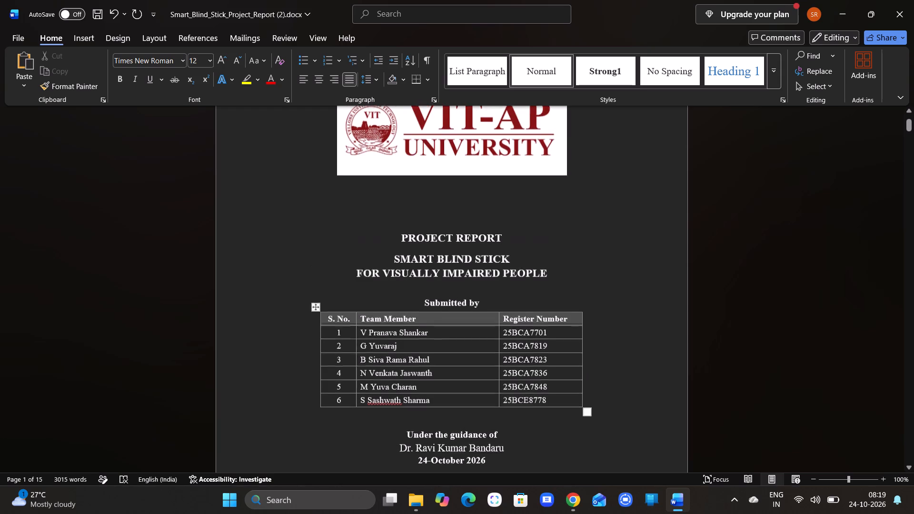
scroll(495, 437, "up", 1)
left_click(588, 249)
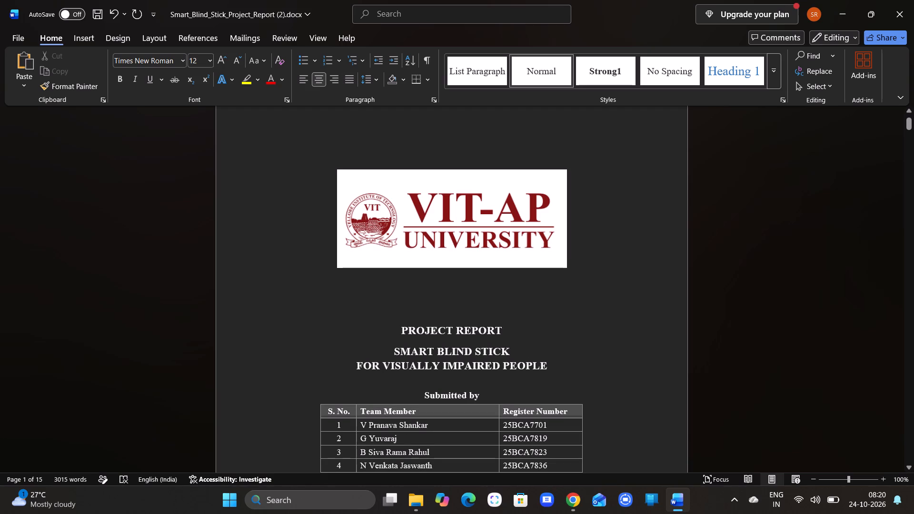
key("BackSpace")
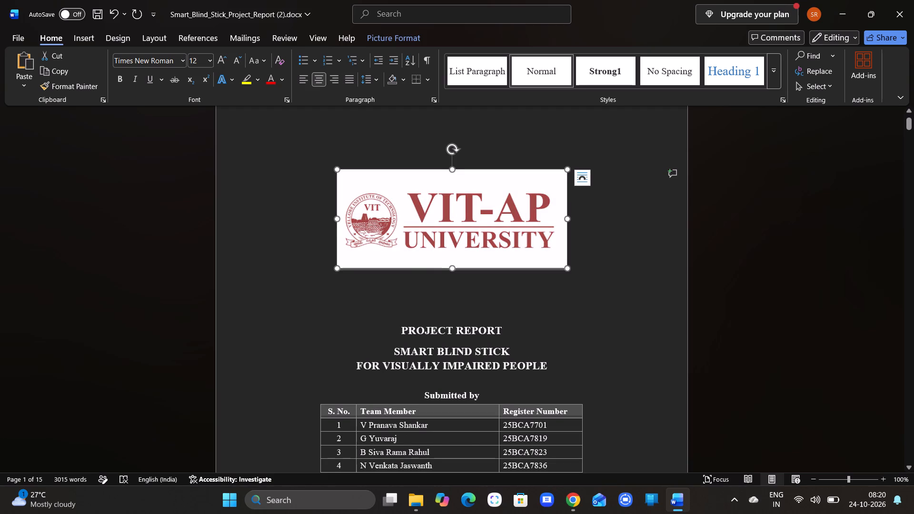
key("BackSpace")
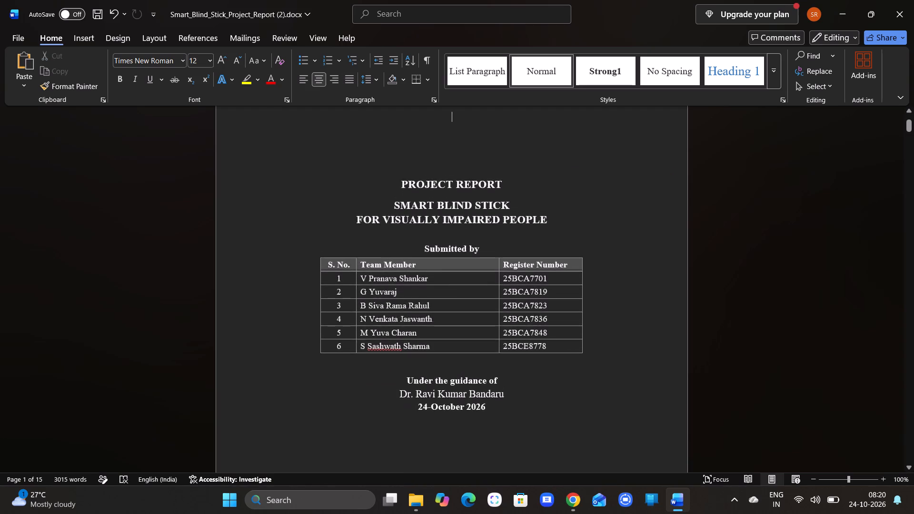
key("BackSpace")
key("BackSpace")
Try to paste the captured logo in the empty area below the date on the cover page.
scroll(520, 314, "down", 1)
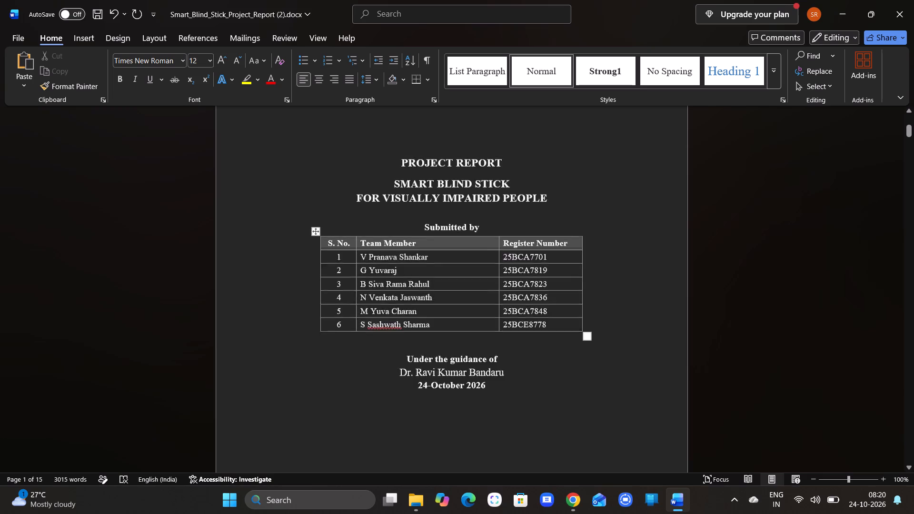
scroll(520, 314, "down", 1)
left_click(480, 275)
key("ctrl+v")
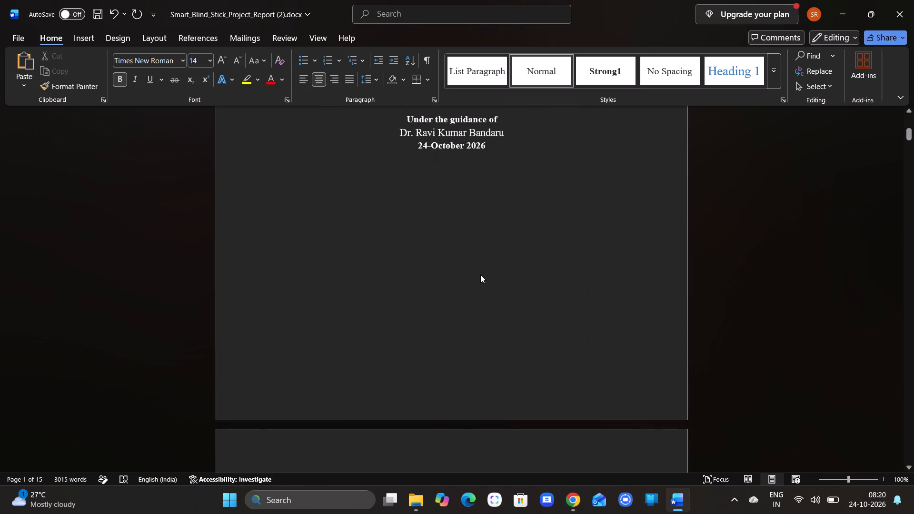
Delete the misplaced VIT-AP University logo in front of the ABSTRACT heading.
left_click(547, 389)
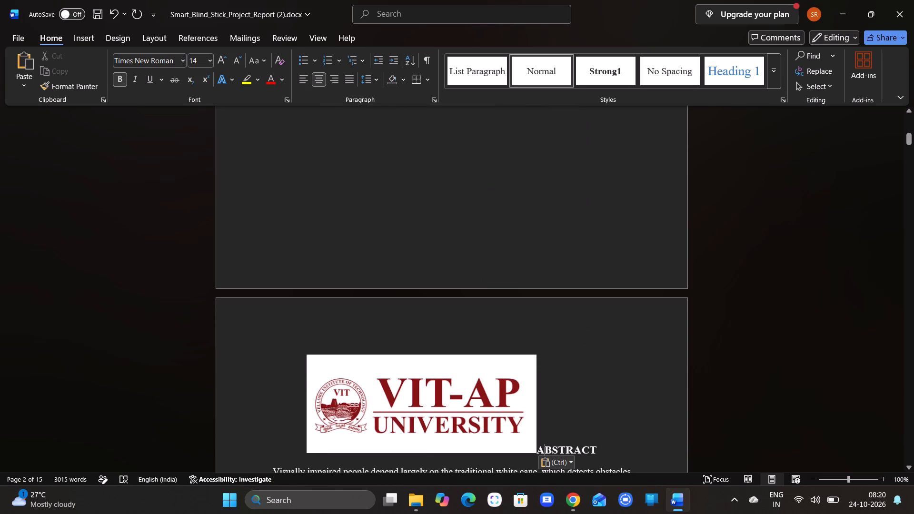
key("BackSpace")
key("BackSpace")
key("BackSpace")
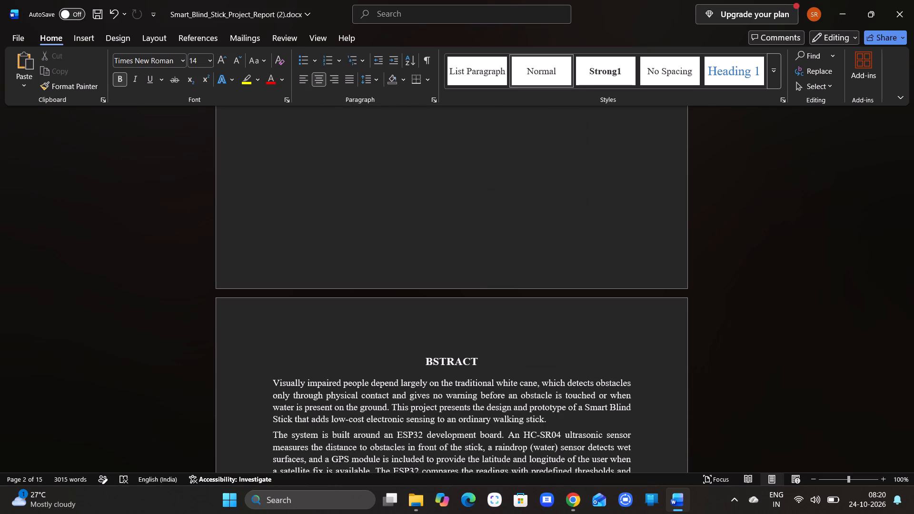
Restore the missing letter A at the start of the ABSTRACT heading.
key("shift+a")
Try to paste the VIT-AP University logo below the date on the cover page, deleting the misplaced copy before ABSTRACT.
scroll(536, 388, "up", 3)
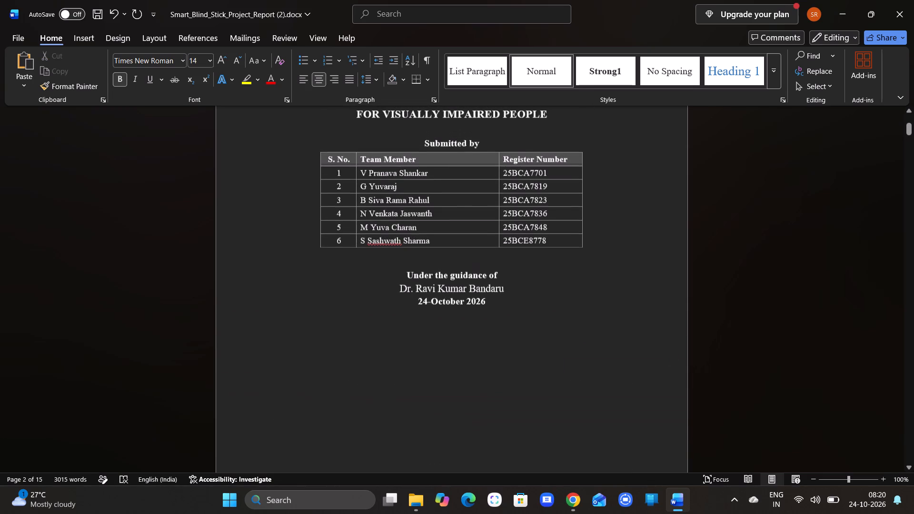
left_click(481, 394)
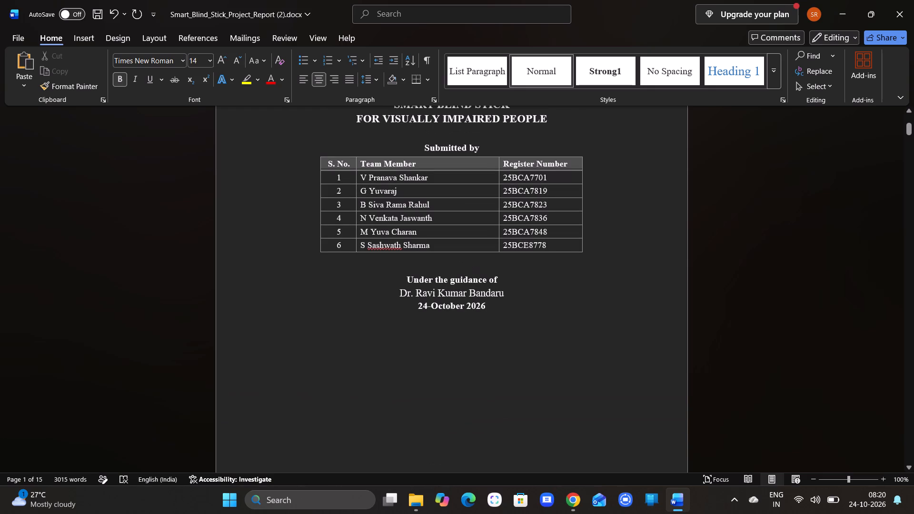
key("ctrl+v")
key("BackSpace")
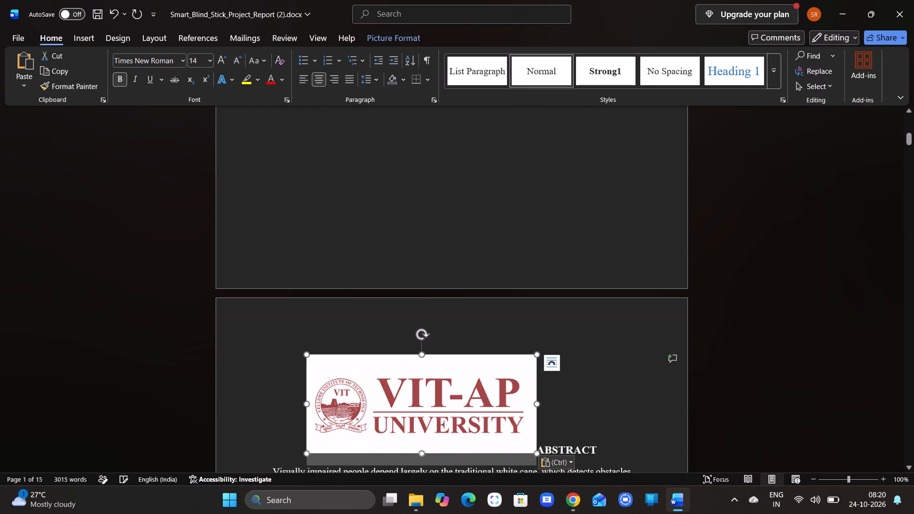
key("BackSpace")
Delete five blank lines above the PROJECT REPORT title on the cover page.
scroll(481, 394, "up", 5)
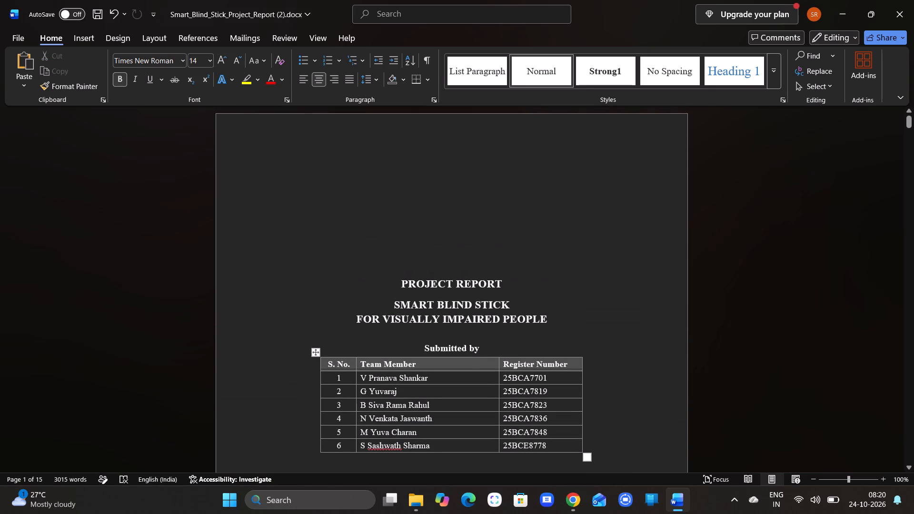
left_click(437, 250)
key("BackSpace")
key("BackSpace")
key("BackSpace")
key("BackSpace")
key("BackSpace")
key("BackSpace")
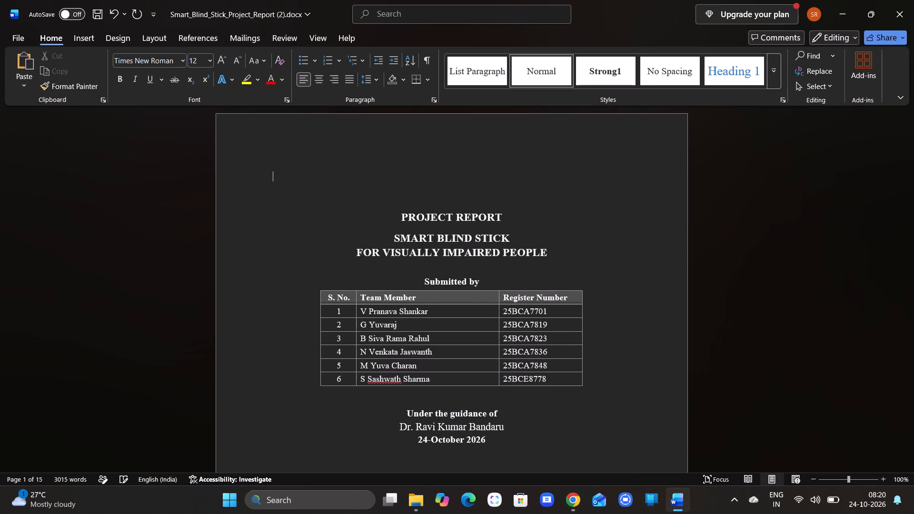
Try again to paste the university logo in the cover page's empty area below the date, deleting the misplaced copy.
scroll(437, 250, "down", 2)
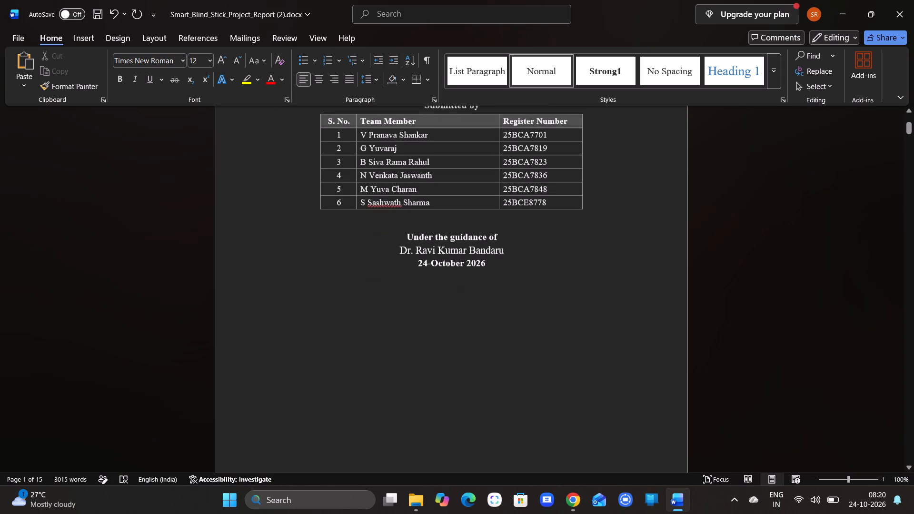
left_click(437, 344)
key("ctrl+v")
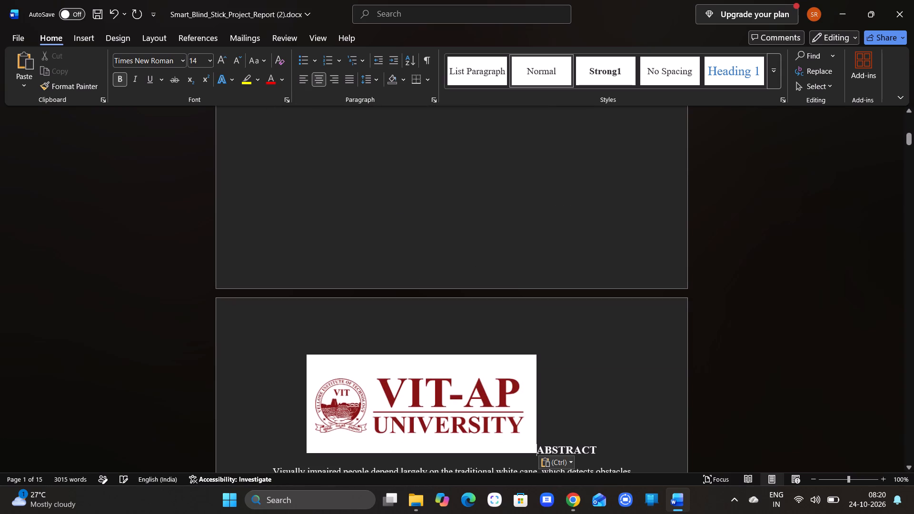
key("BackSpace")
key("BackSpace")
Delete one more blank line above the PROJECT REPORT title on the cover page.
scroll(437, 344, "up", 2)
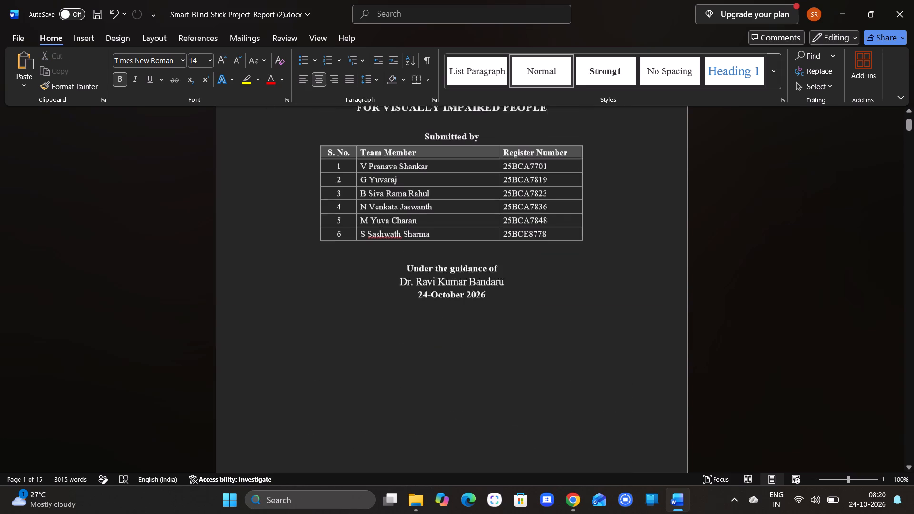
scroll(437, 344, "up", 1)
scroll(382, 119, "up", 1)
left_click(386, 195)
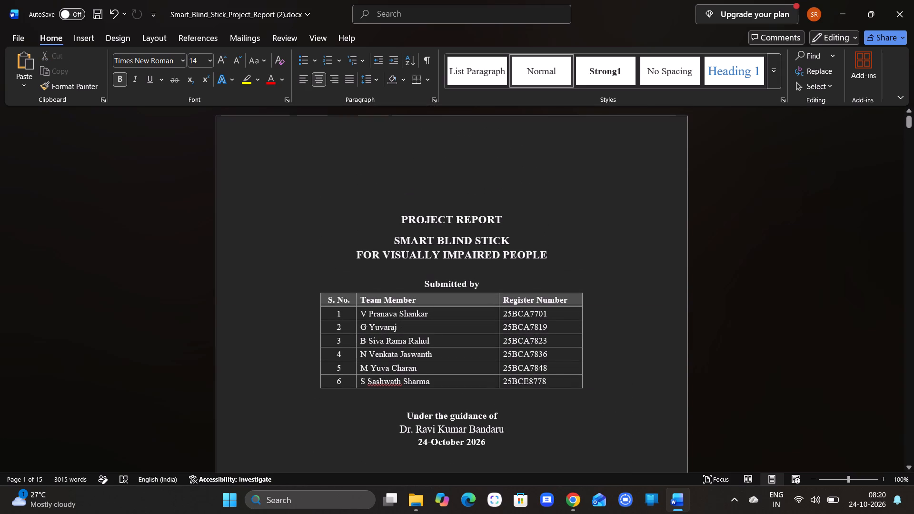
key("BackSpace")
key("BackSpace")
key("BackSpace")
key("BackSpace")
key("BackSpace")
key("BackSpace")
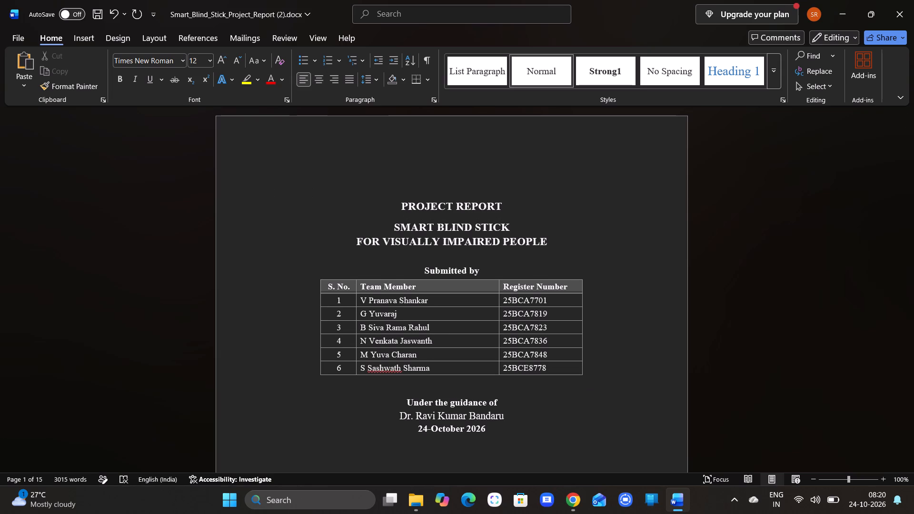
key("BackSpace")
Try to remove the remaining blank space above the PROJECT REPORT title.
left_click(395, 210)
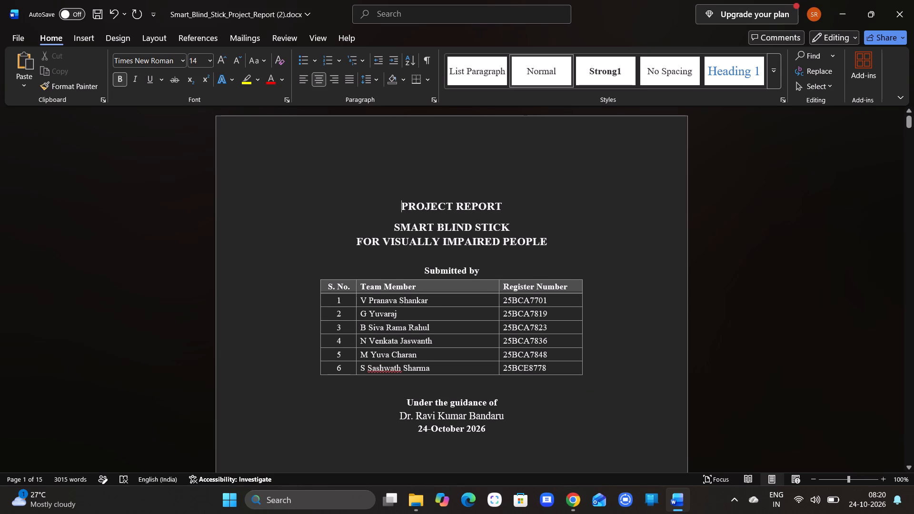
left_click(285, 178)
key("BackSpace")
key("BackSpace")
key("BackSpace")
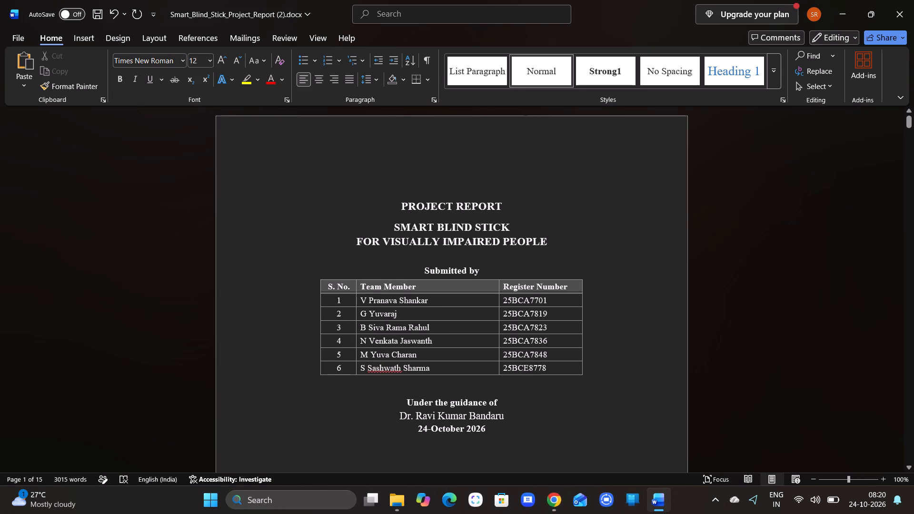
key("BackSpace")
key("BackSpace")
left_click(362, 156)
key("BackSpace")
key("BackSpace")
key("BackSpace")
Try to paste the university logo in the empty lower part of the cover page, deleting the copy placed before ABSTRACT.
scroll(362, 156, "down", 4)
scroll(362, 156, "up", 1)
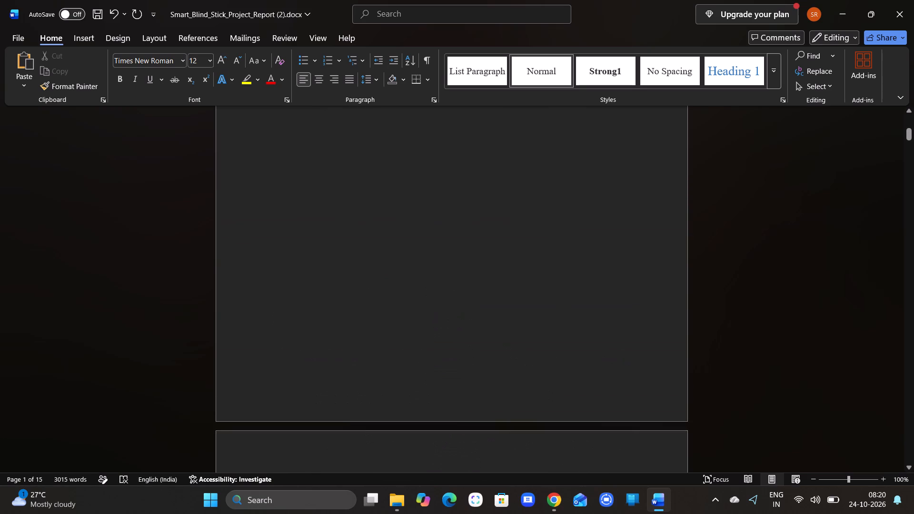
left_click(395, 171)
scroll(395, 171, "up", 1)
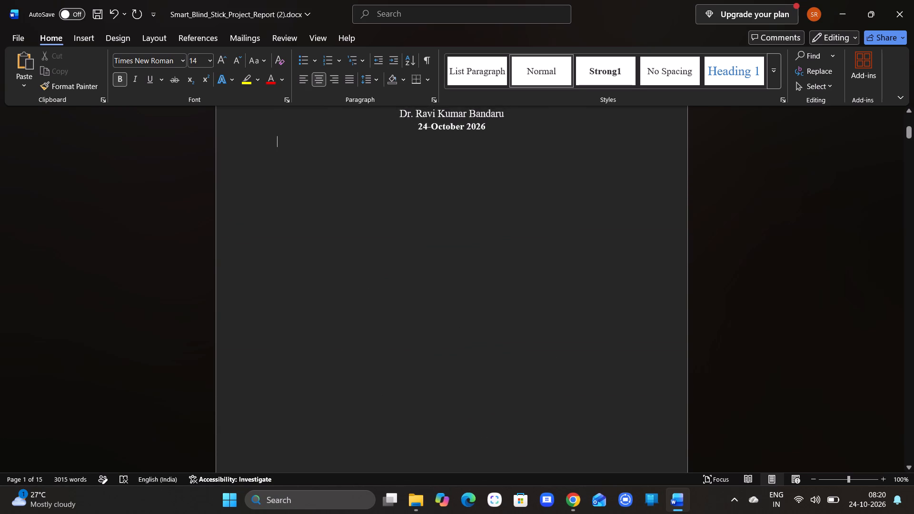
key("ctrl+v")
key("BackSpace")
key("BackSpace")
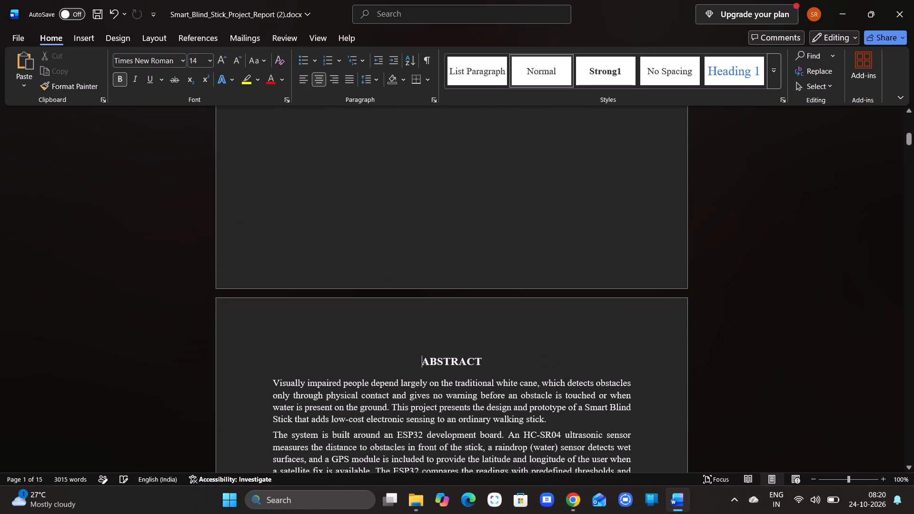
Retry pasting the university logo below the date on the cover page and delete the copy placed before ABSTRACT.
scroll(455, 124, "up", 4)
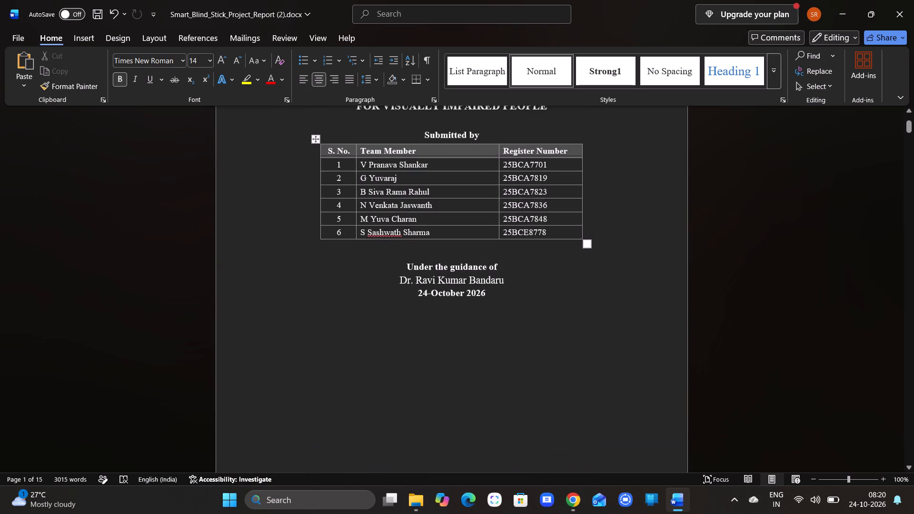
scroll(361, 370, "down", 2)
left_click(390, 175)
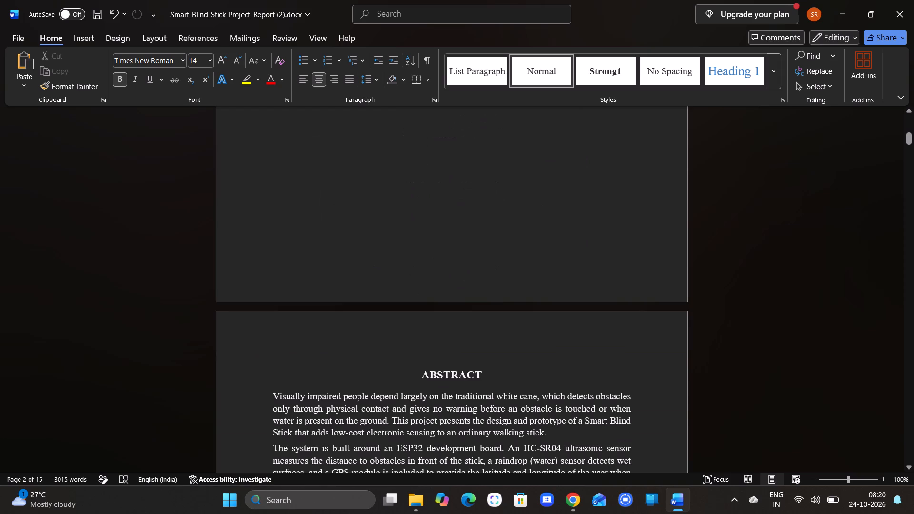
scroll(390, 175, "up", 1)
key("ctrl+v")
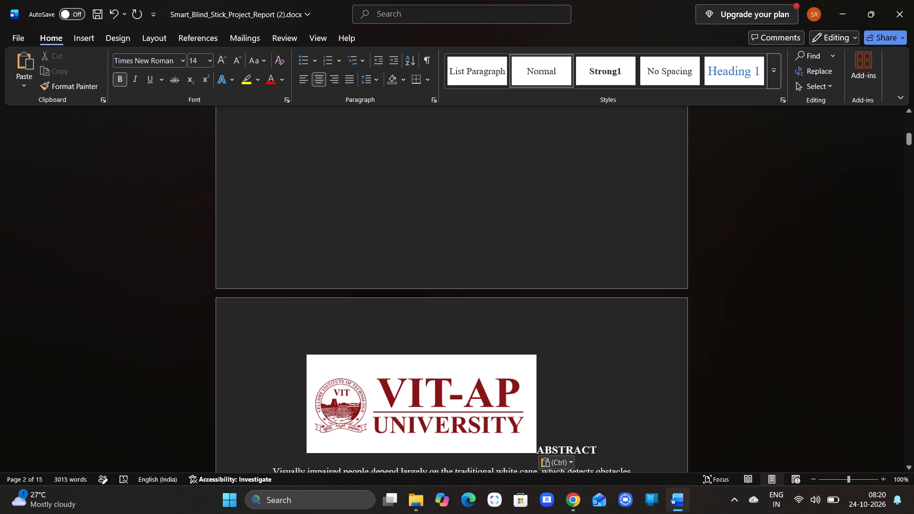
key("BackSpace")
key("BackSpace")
Insert ten blank lines above the PROJECT REPORT title on the cover page.
scroll(494, 380, "up", 6)
left_click(452, 171)
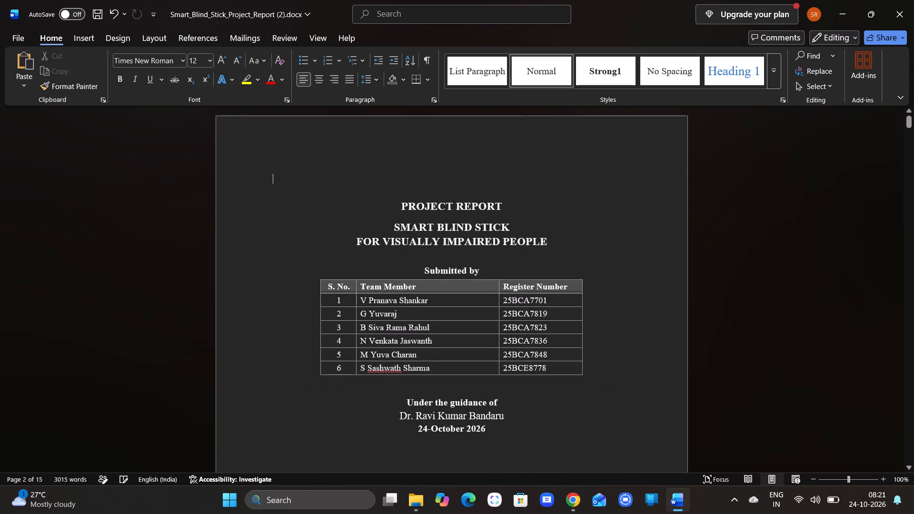
key("Return")
key("Return")
key("Return")
key("Return")
key("Return")
key("Return")
key("Return")
key("Return")
scroll(452, 171, "up", 1)
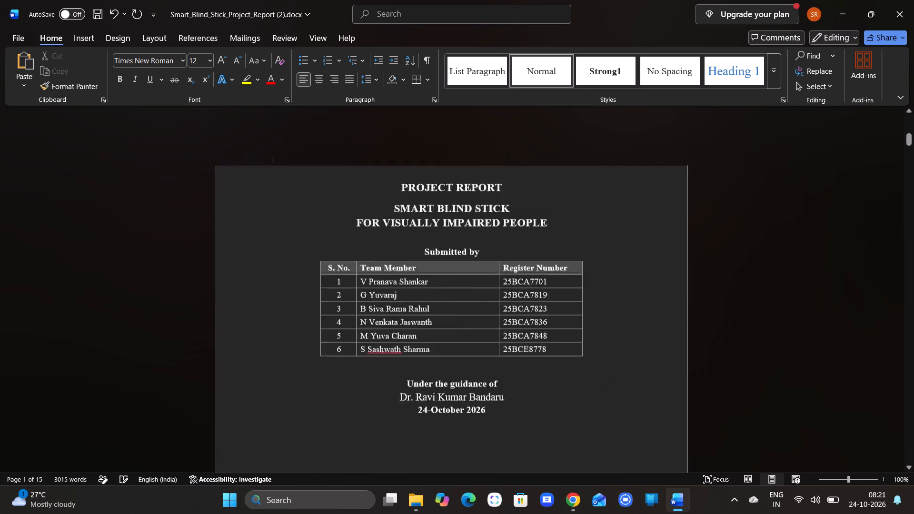
scroll(452, 171, "up", 1)
key("Return")
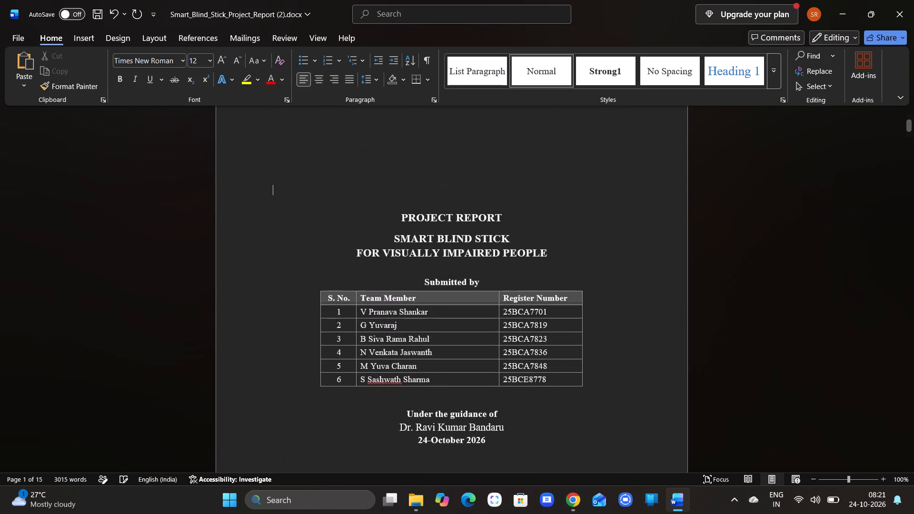
key("Return")
Paste the VIT-AP University logo into the blank area above the PROJECT REPORT title.
scroll(452, 171, "up", 1)
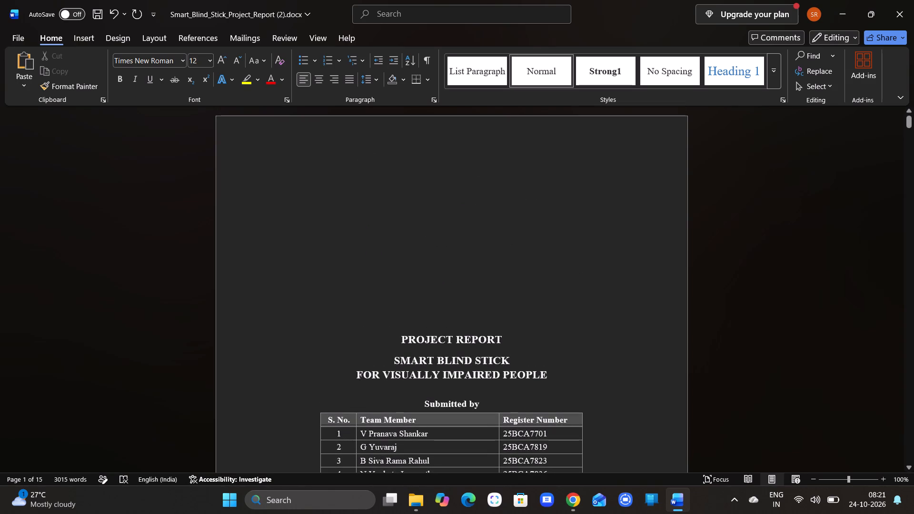
left_click(441, 171)
key("ctrl+v")
scroll(441, 171, "up", 1)
scroll(441, 171, "down", 2)
scroll(441, 171, "up", 1)
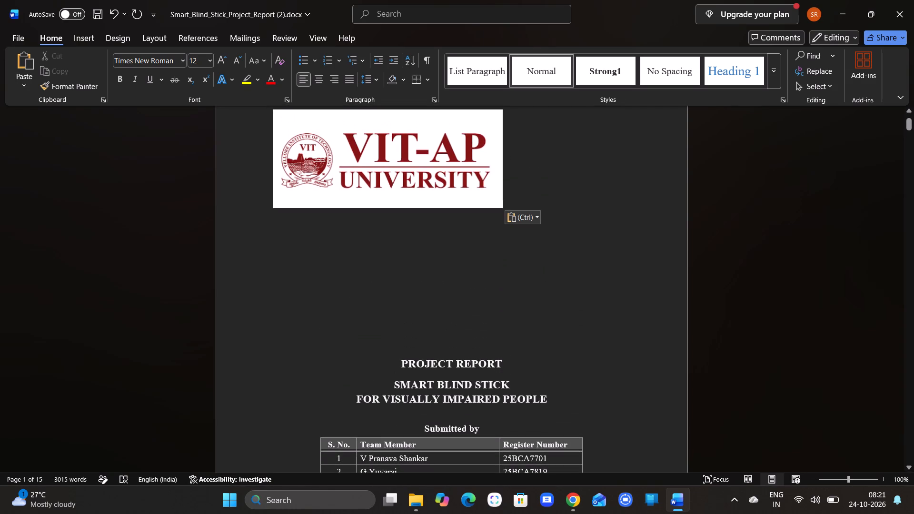
Shift the university logo with leading spaces until it is roughly centred above the PROJECT REPORT title.
left_click(269, 182)
key("space")
key("space")
key("space")
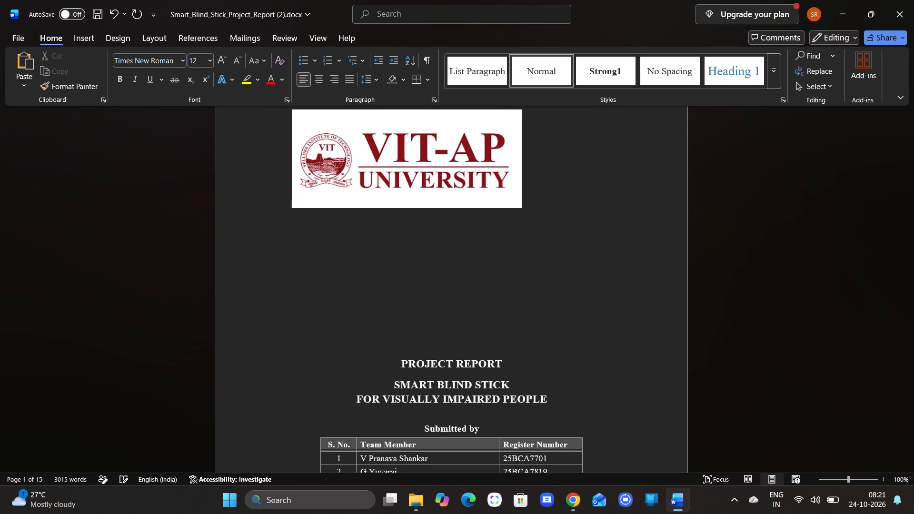
key("space")
key("space")
key("space")
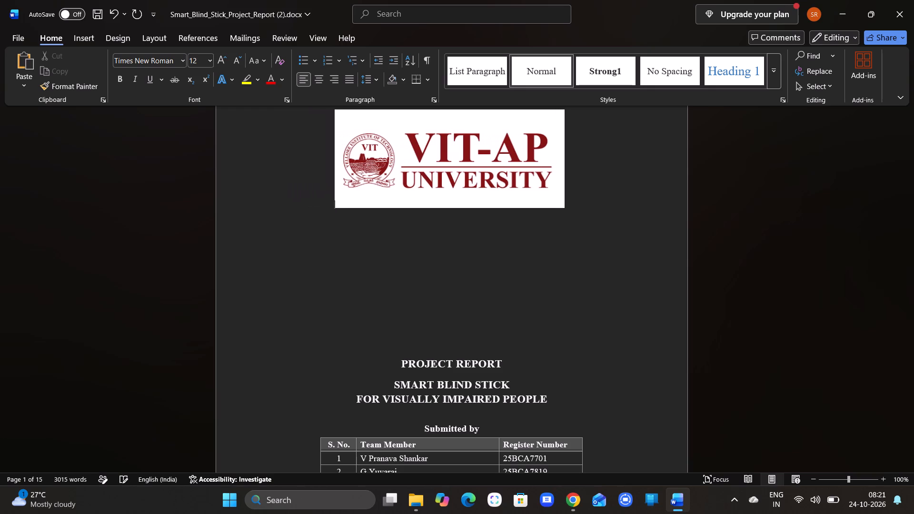
Delete five blank lines between the university logo and the PROJECT REPORT title.
left_click(390, 342)
key("BackSpace")
key("BackSpace")
key("BackSpace")
key("BackSpace")
key("BackSpace")
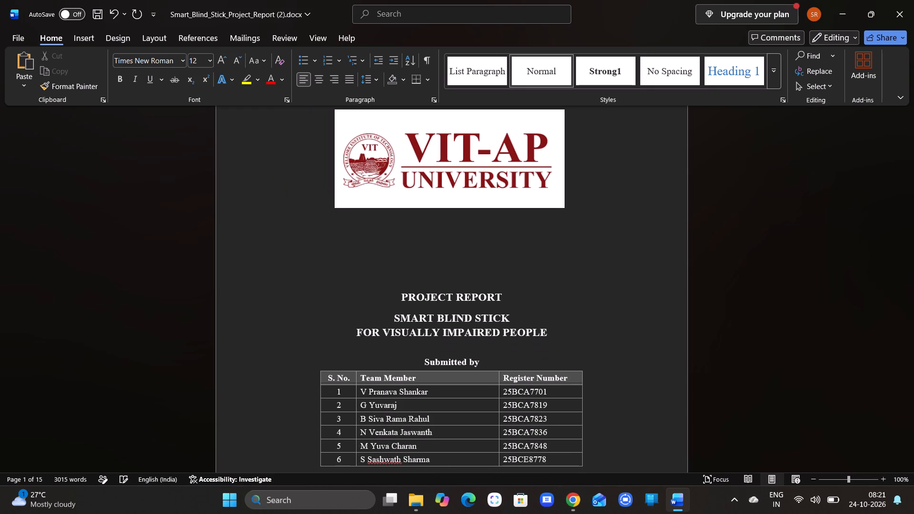
Review the lower cover page, the Abstract, the Index and the List of Figures pages for layout.
scroll(390, 342, "down", 2)
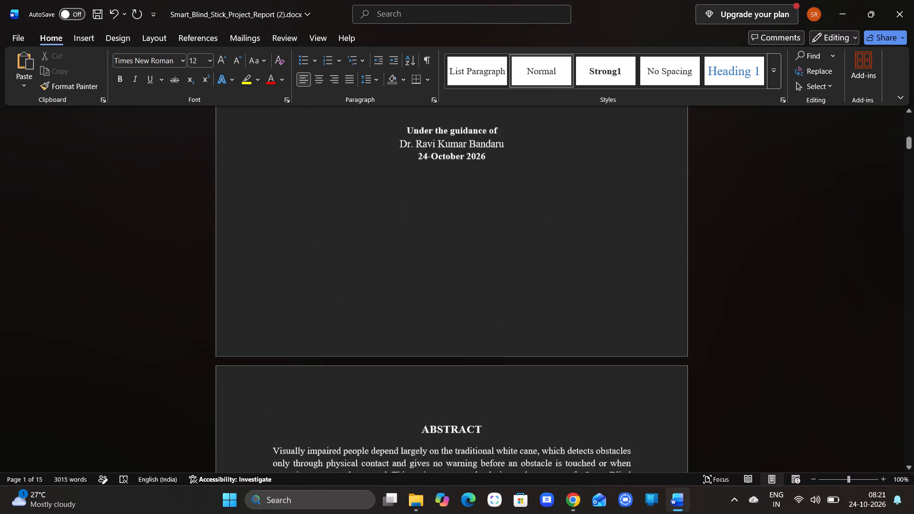
scroll(390, 342, "down", 4)
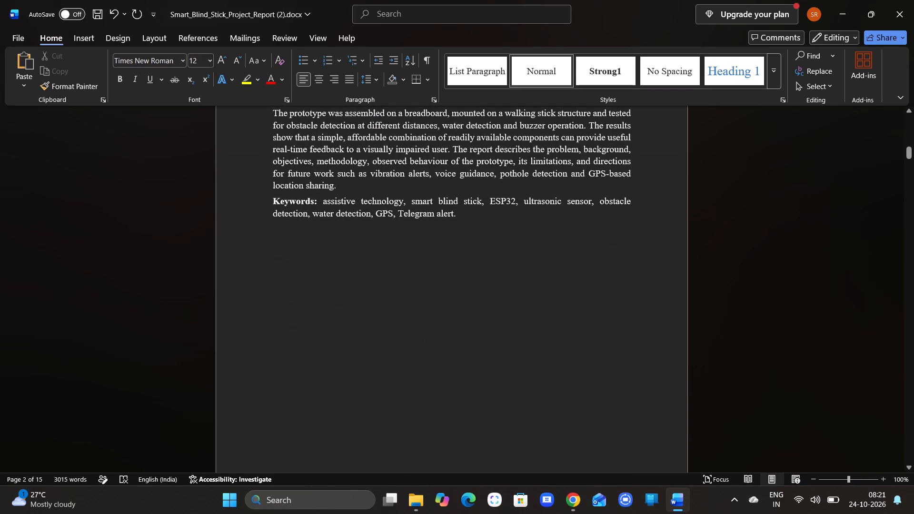
scroll(390, 342, "down", 2)
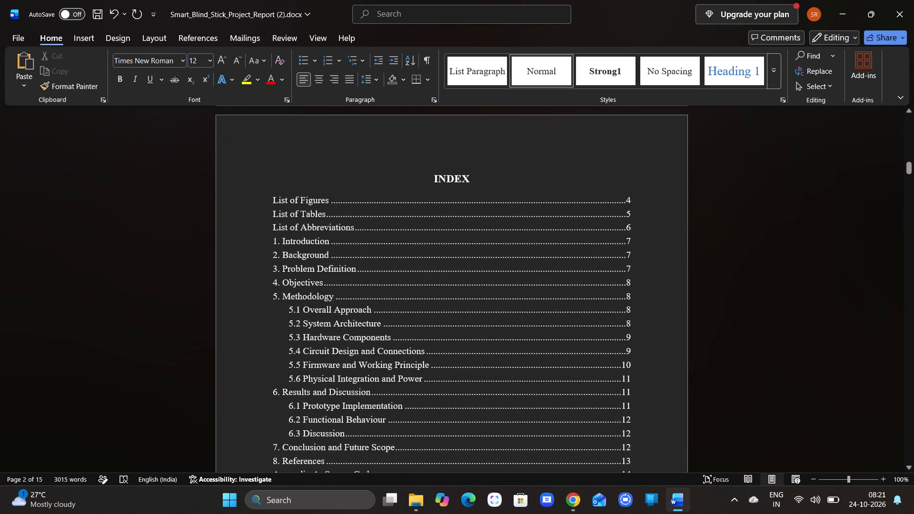
scroll(390, 342, "up", 7)
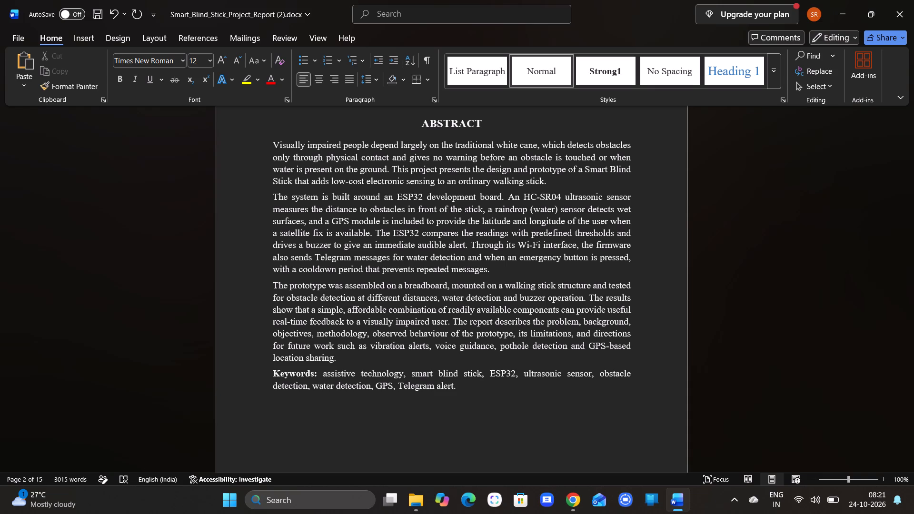
scroll(390, 342, "down", 4)
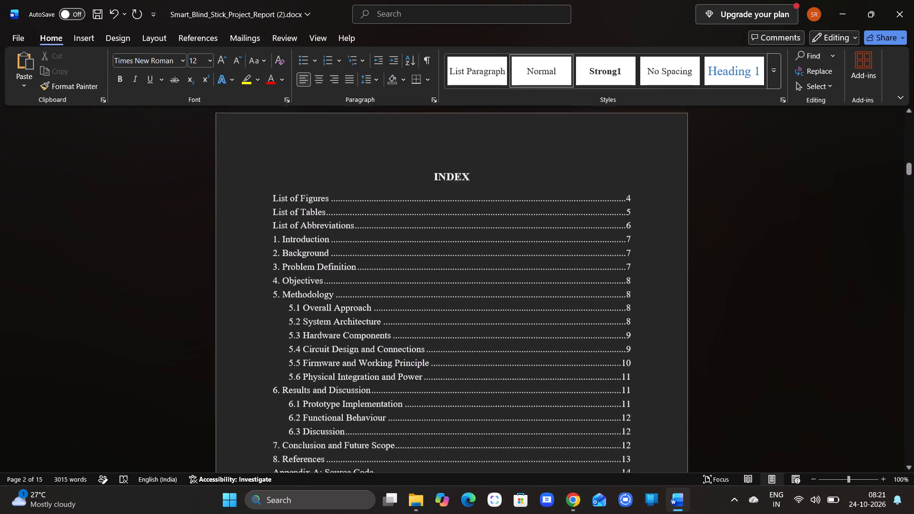
scroll(390, 342, "down", 2)
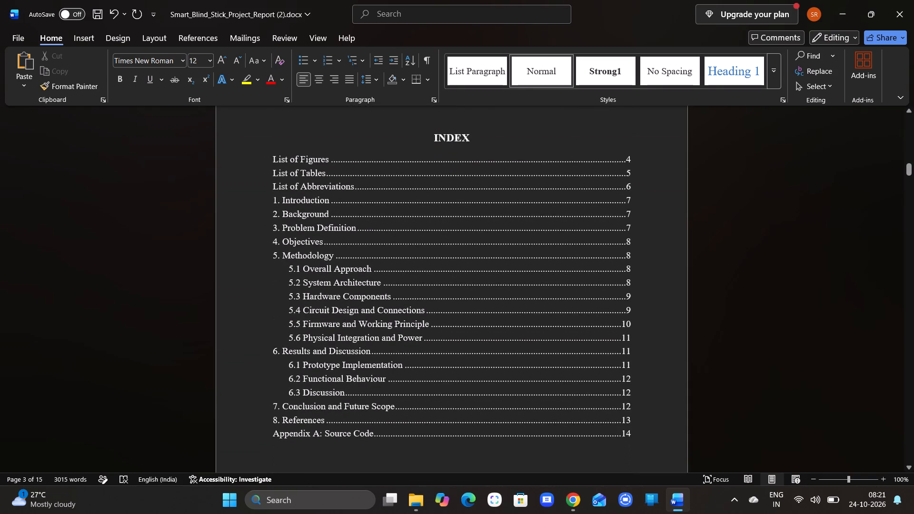
scroll(390, 342, "down", 2)
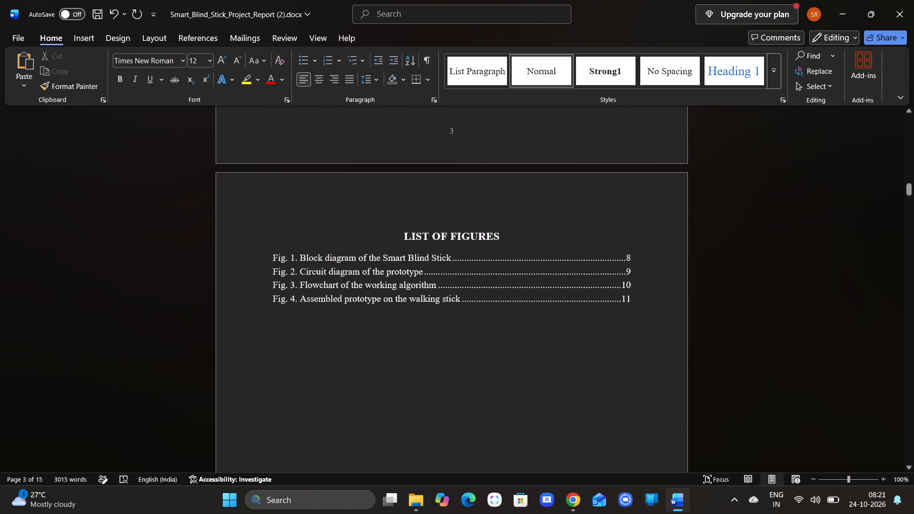
Review the List of Tables, the abbreviations table and Sections 1 to 5 of the report for layout.
scroll(390, 342, "down", 6)
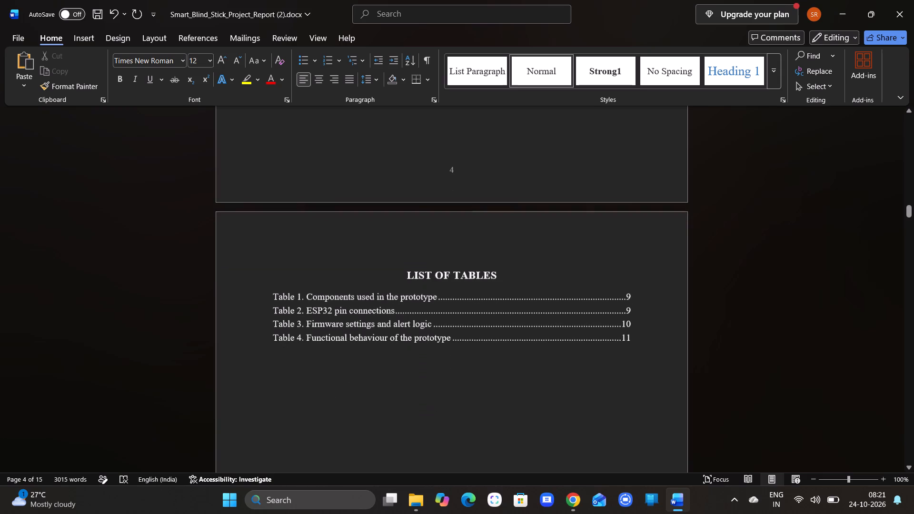
scroll(390, 342, "down", 1)
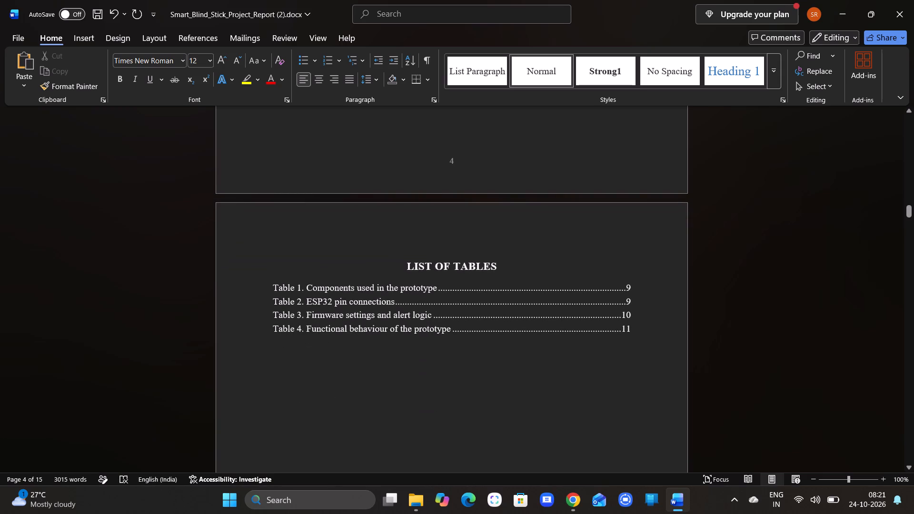
scroll(390, 342, "down", 4)
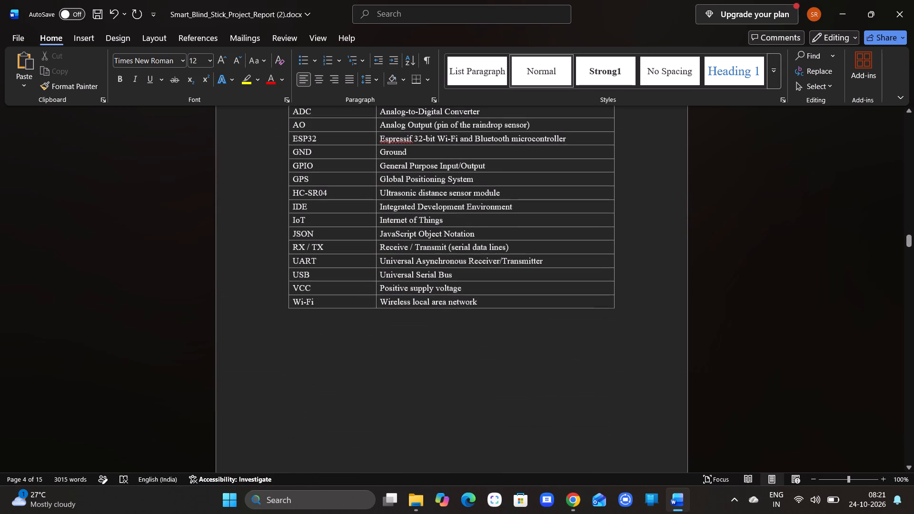
scroll(390, 342, "down", 3)
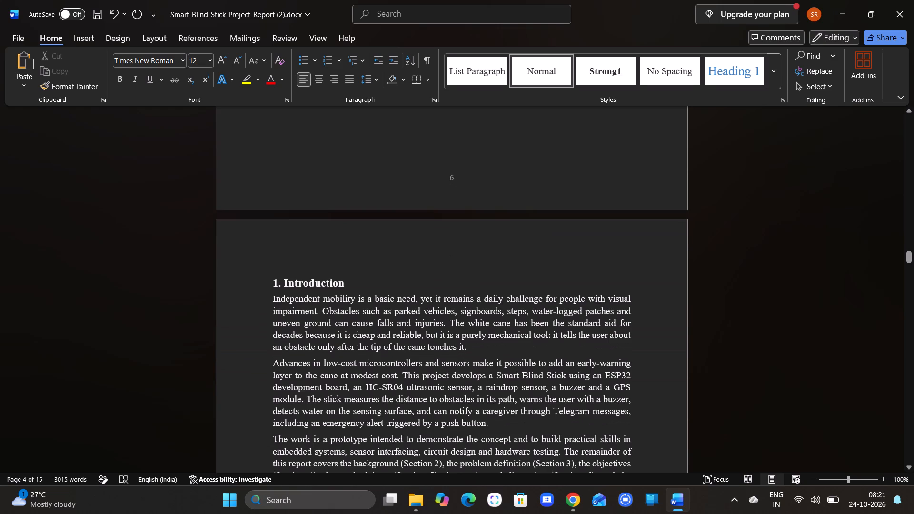
scroll(390, 342, "down", 4)
scroll(390, 342, "up", 1)
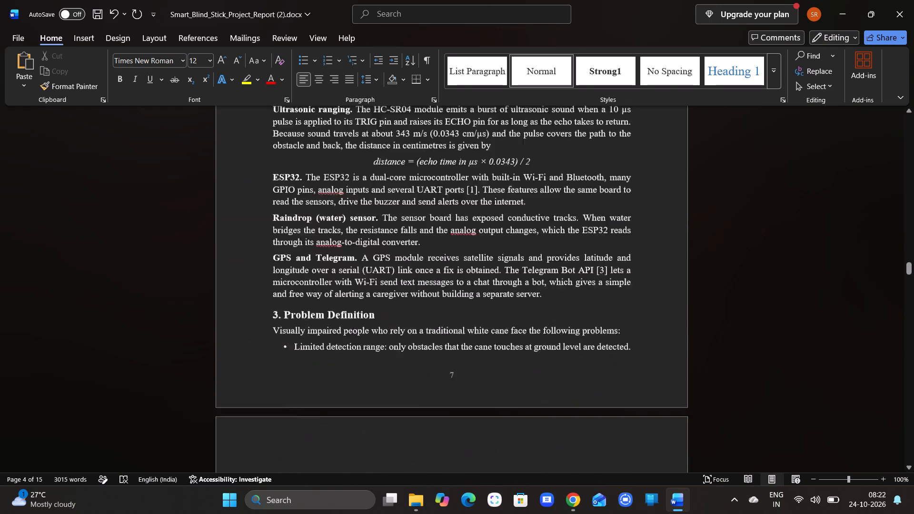
scroll(390, 342, "up", 1)
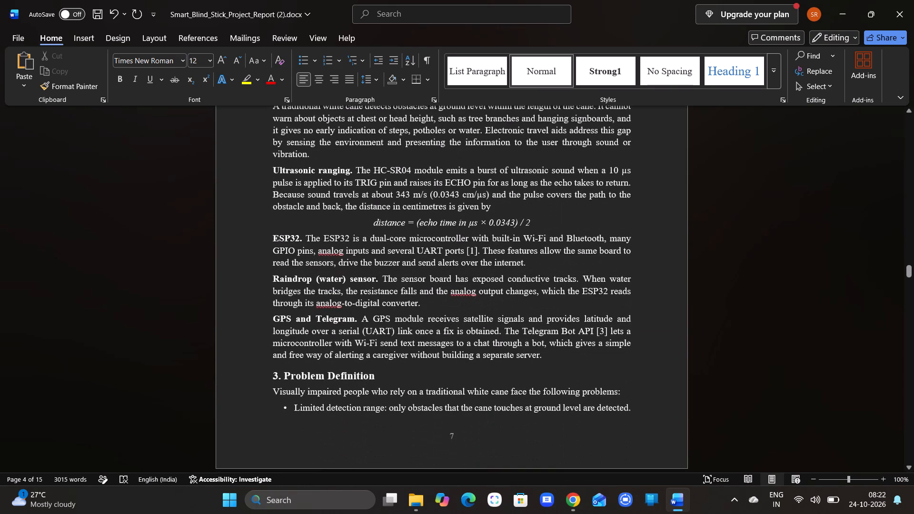
scroll(390, 342, "down", 2)
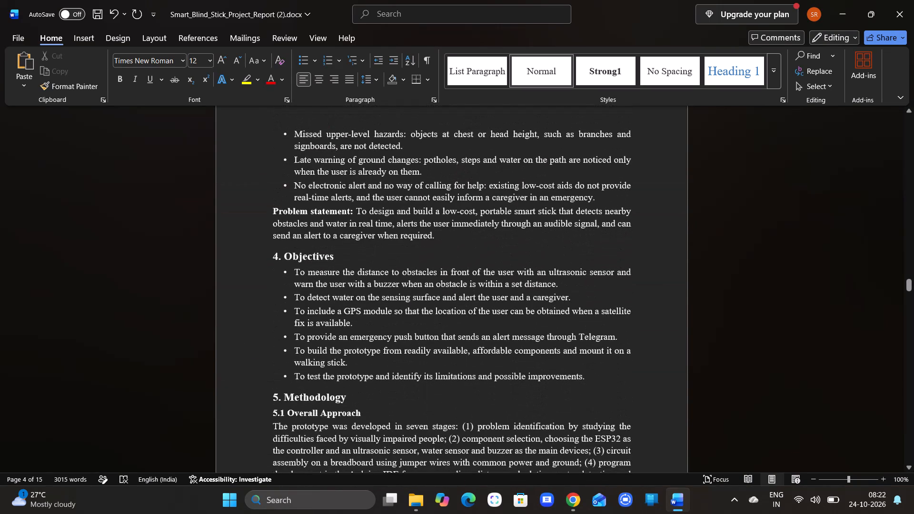
scroll(390, 342, "down", 4)
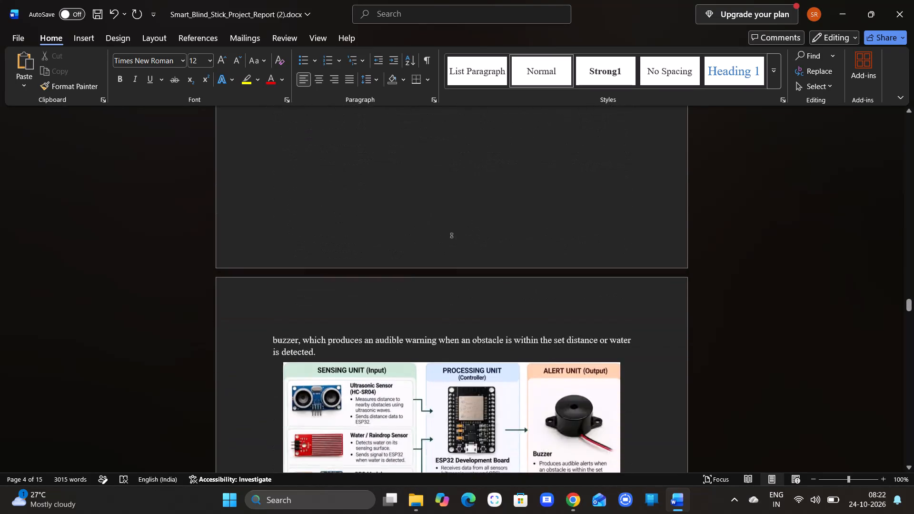
Review the circuit diagram, pin table, results, conclusion, references and Appendix A source code through to the last page.
scroll(390, 342, "down", 4)
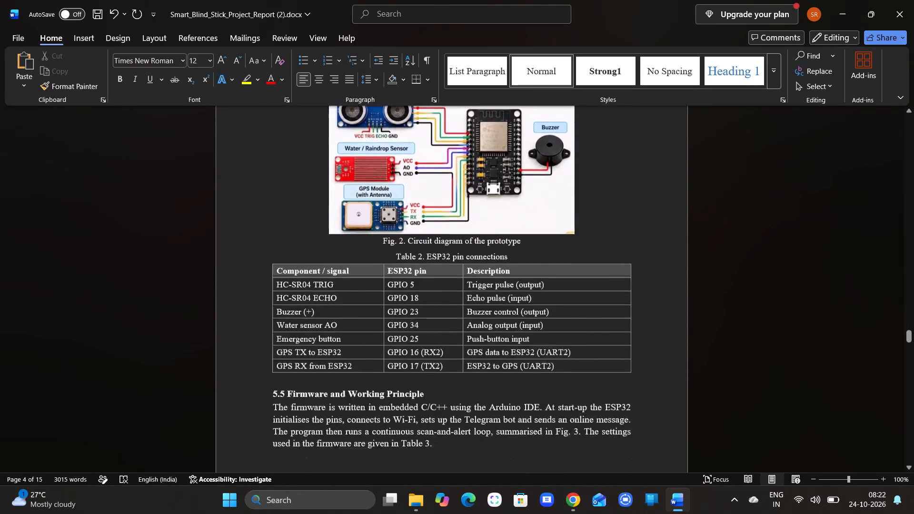
scroll(390, 342, "down", 4)
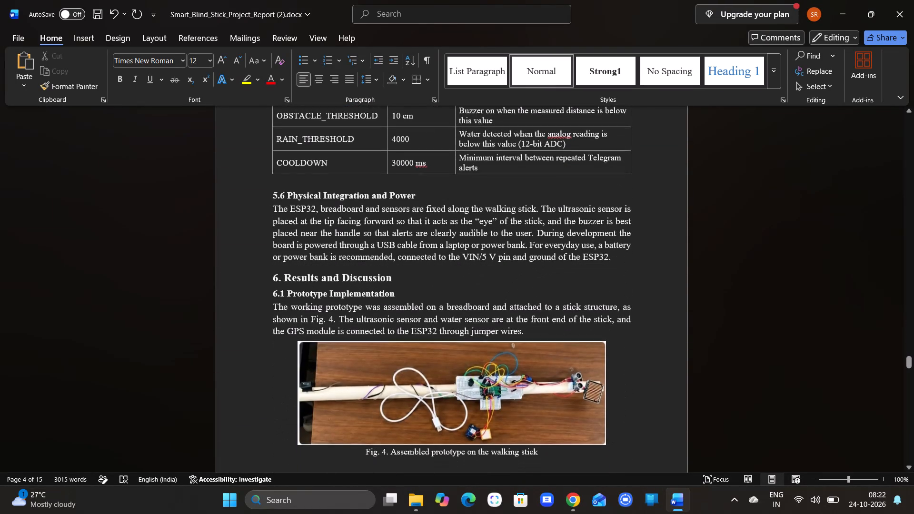
scroll(390, 342, "down", 1)
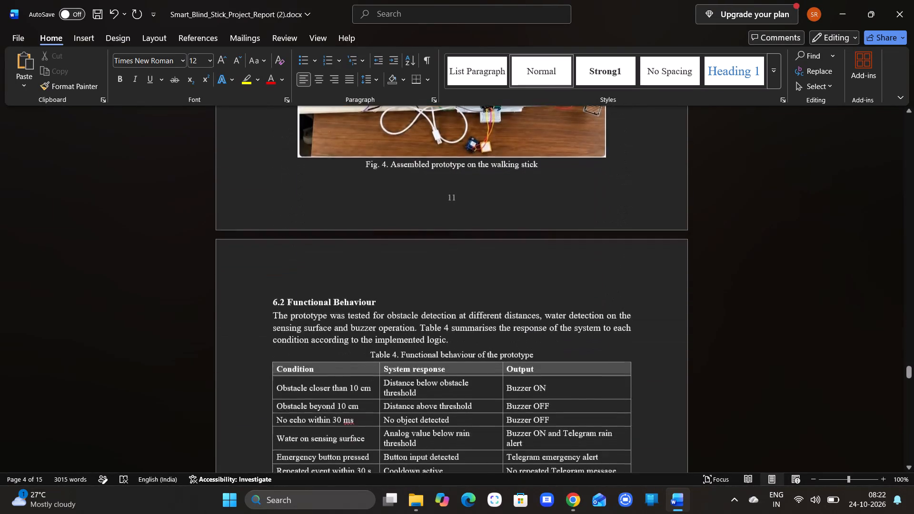
scroll(390, 342, "down", 2)
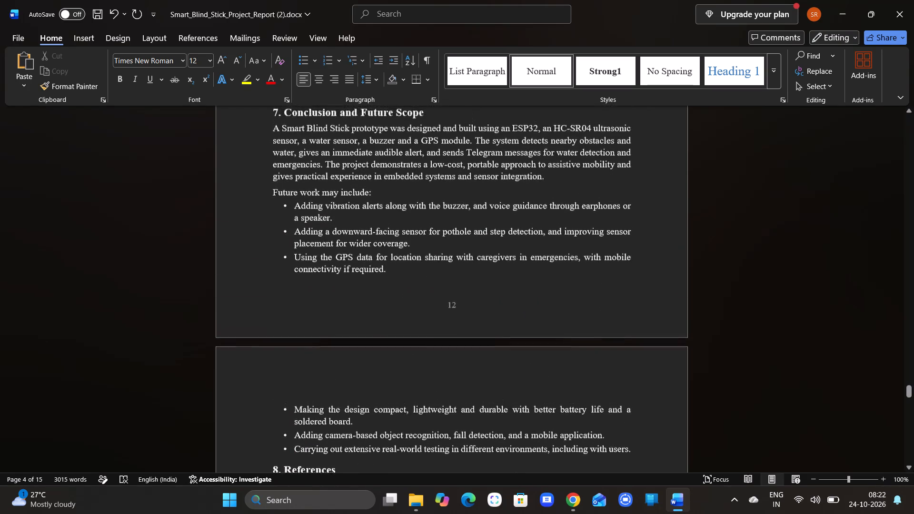
scroll(390, 342, "down", 7)
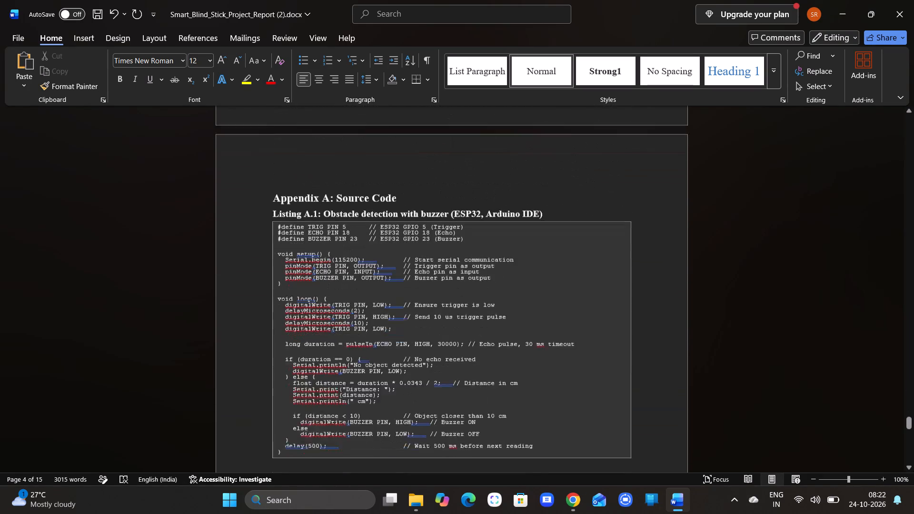
scroll(390, 342, "down", 4)
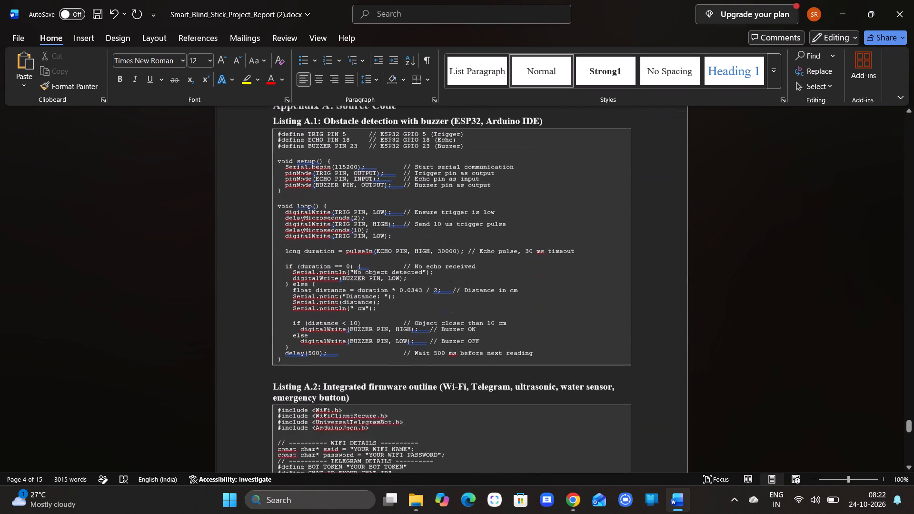
scroll(390, 342, "down", 9)
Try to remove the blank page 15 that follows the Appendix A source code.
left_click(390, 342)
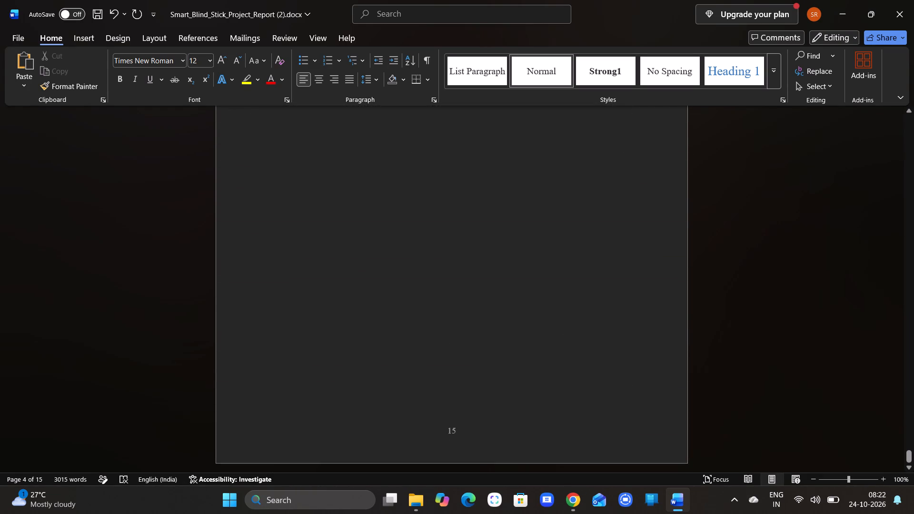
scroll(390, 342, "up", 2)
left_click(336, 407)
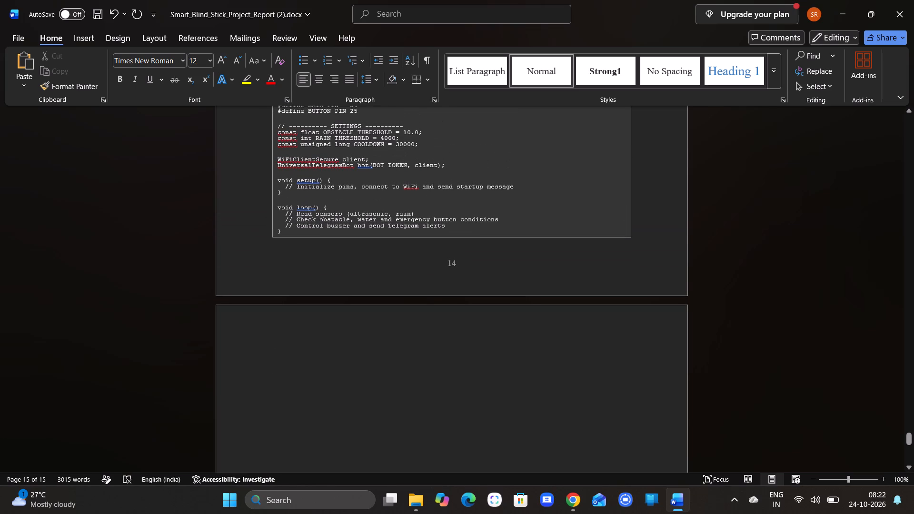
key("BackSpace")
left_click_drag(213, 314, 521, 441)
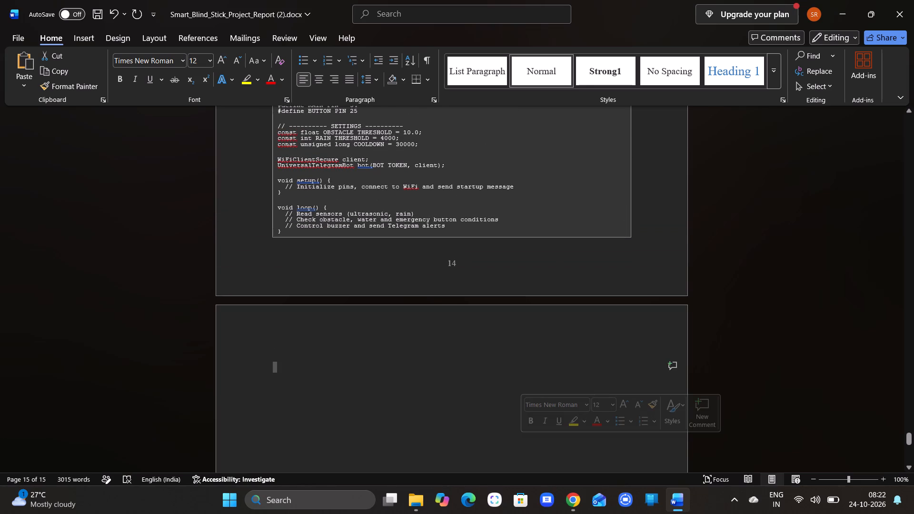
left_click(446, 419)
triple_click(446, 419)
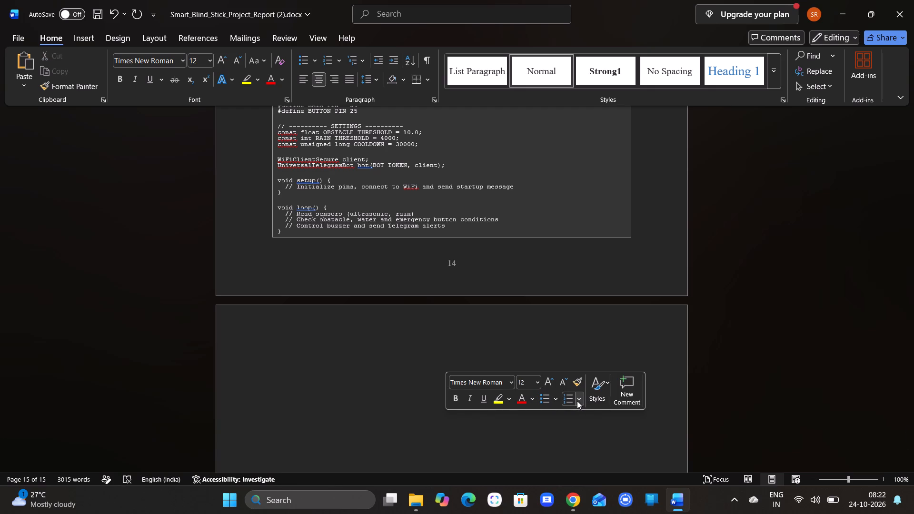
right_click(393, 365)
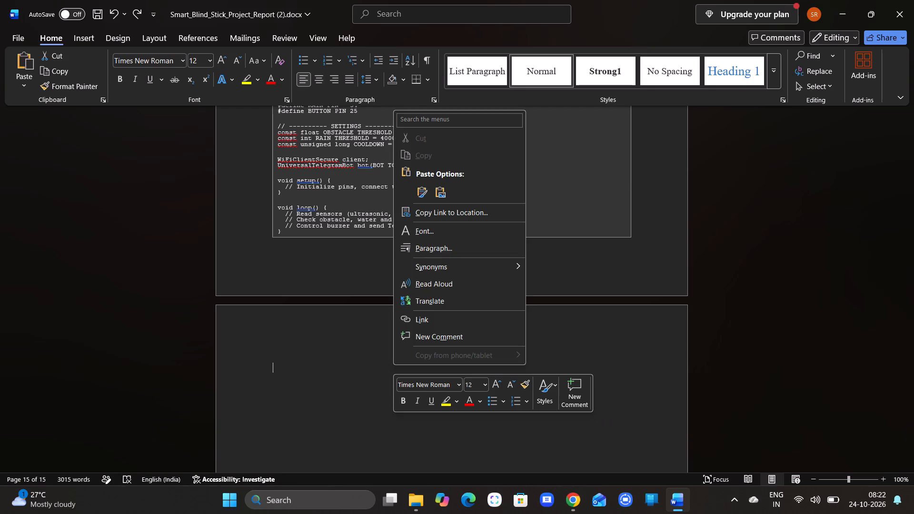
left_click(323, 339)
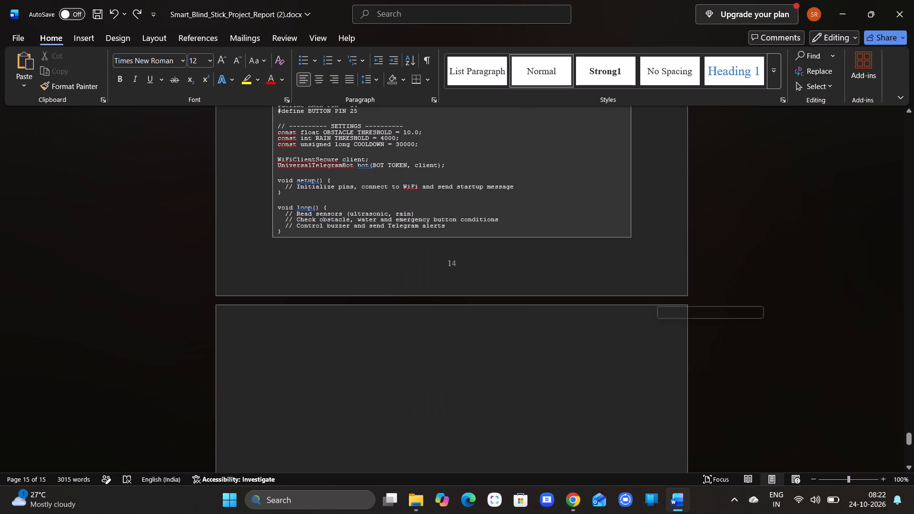
Save the Smart Blind Stick project report and close the document.
scroll(661, 302, "up", 1)
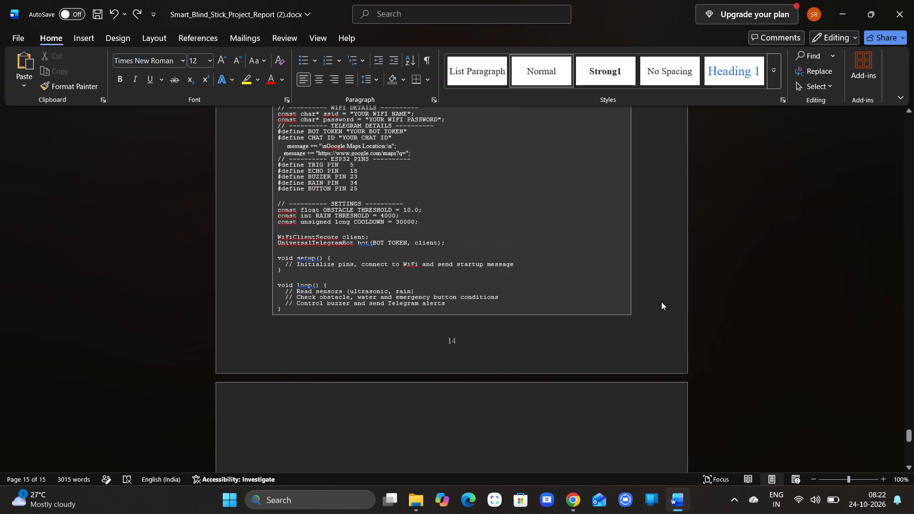
scroll(661, 302, "up", 1)
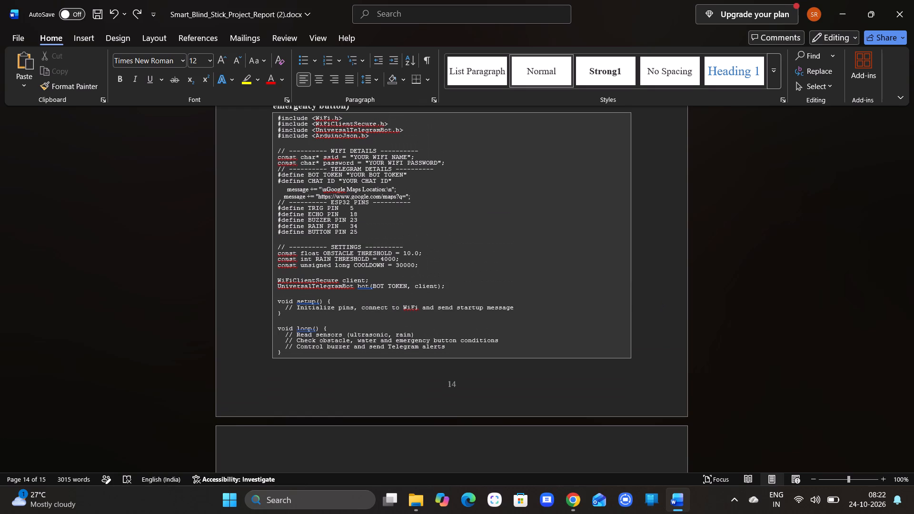
scroll(661, 302, "up", 7)
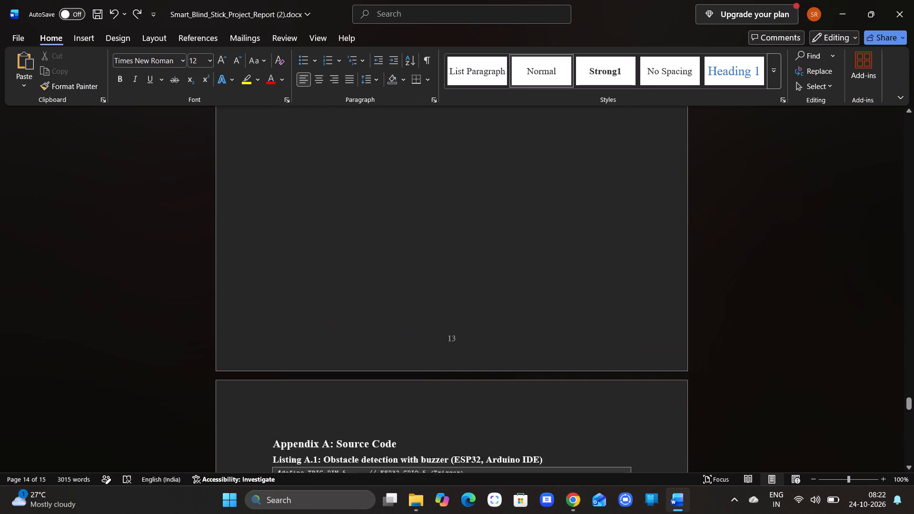
scroll(661, 302, "up", 10)
scroll(661, 302, "up", 19)
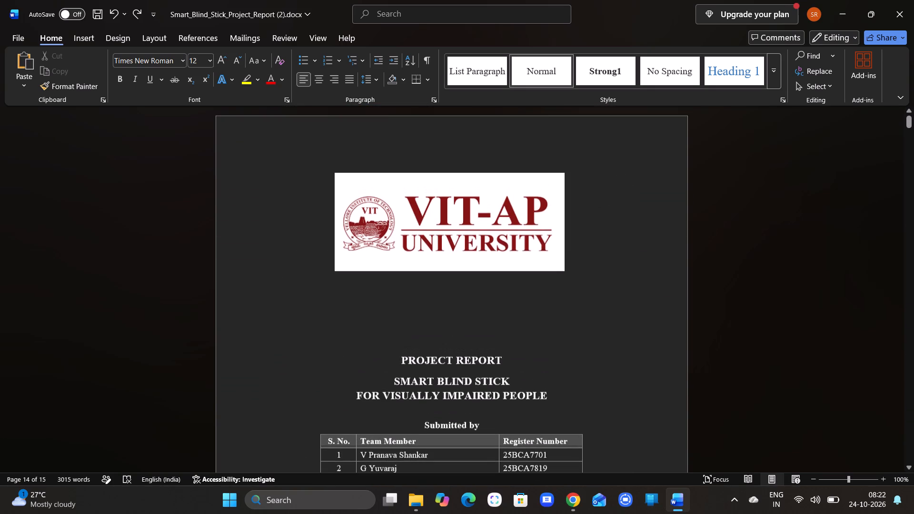
left_click(95, 11)
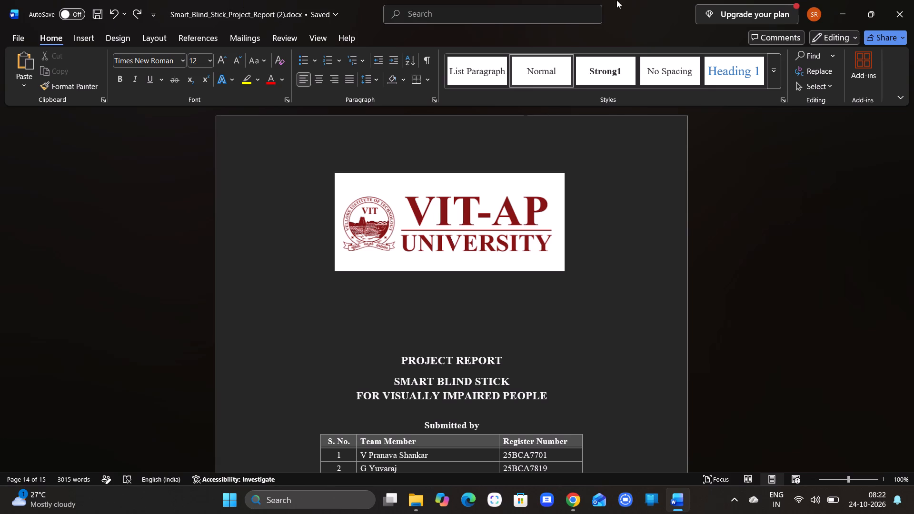
left_click(912, 0)
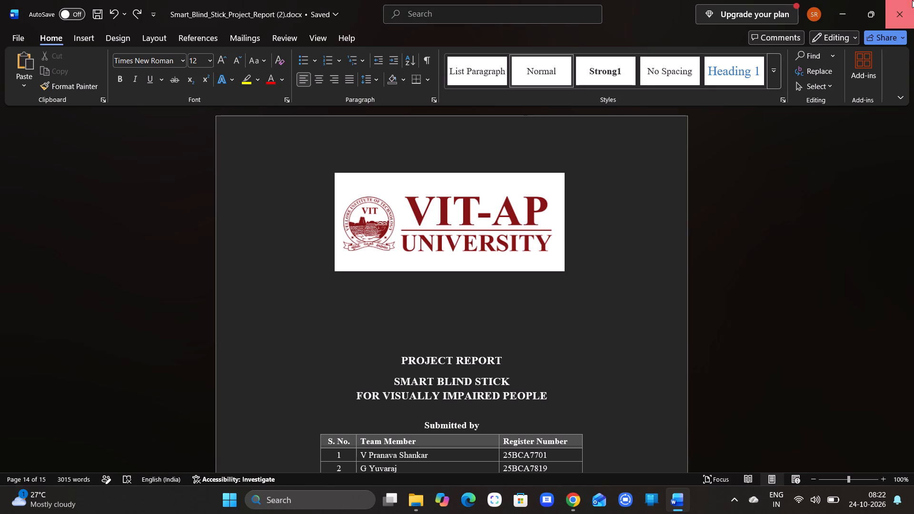
Close the browser window holding the vit ap image search.
left_click(913, 0)
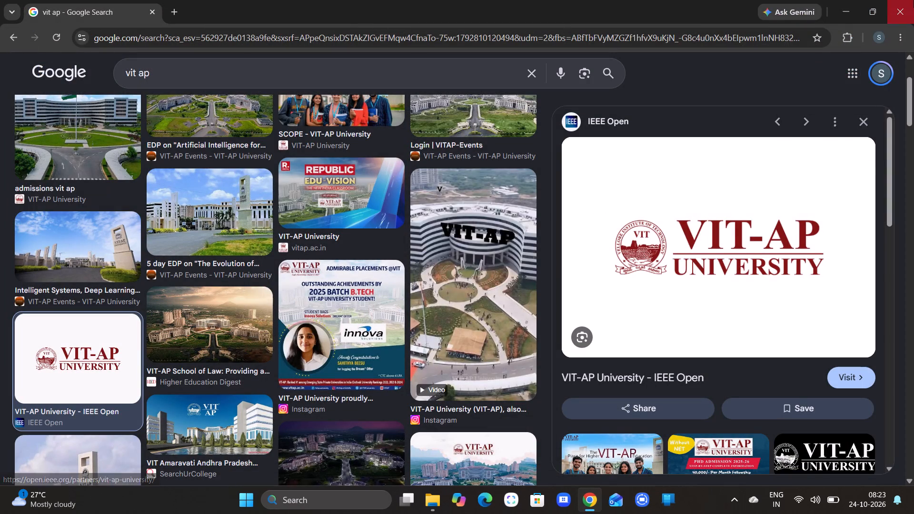
Reopen Smart_Blind_Stick_Project_Report (2).docx from the Downloads folder, look through its saved pages and close it.
scroll(555, 204, "down", 1)
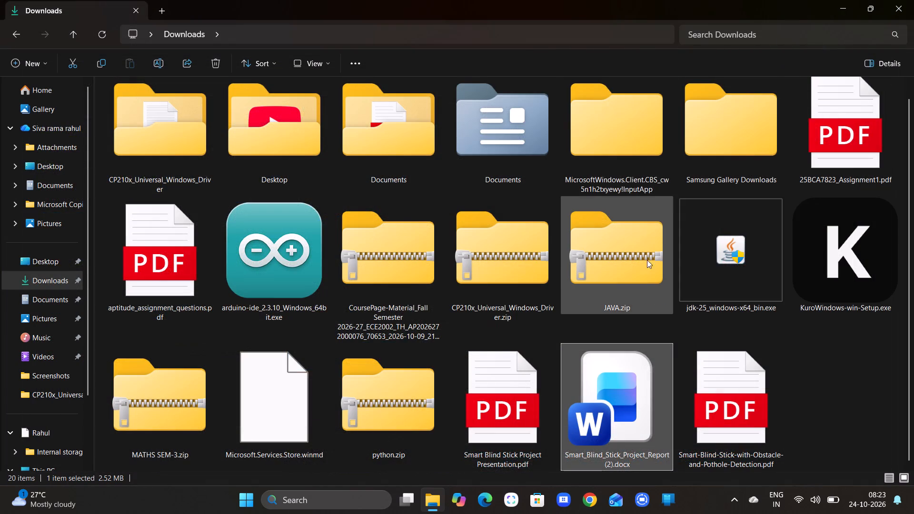
double_click(653, 369)
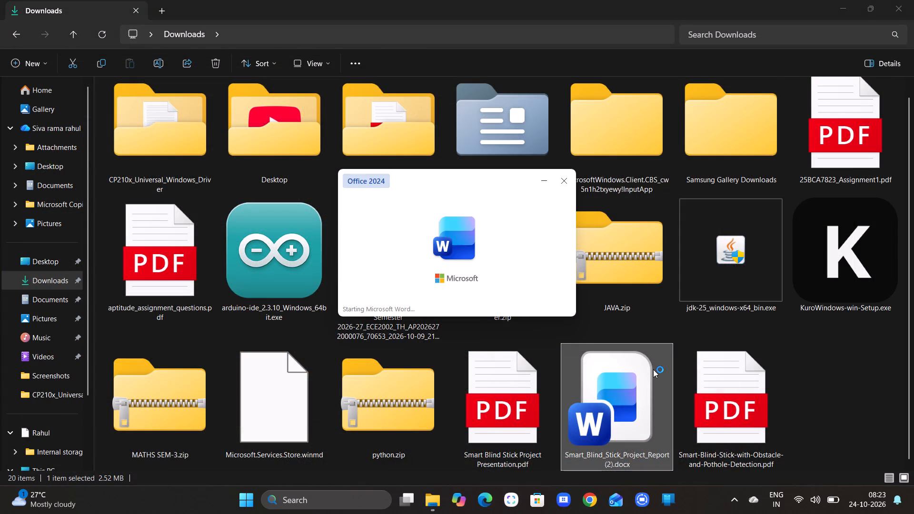
scroll(653, 369, "down", 17)
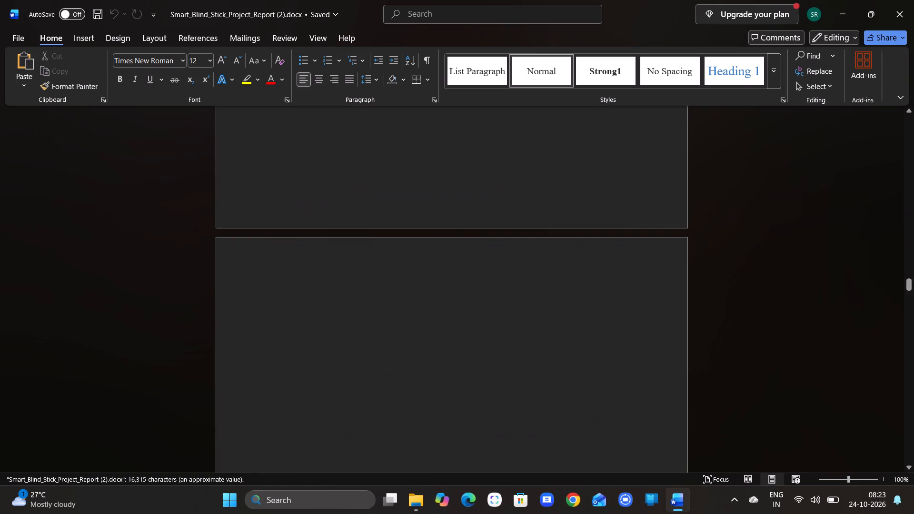
scroll(653, 369, "down", 2)
left_click(913, 0)
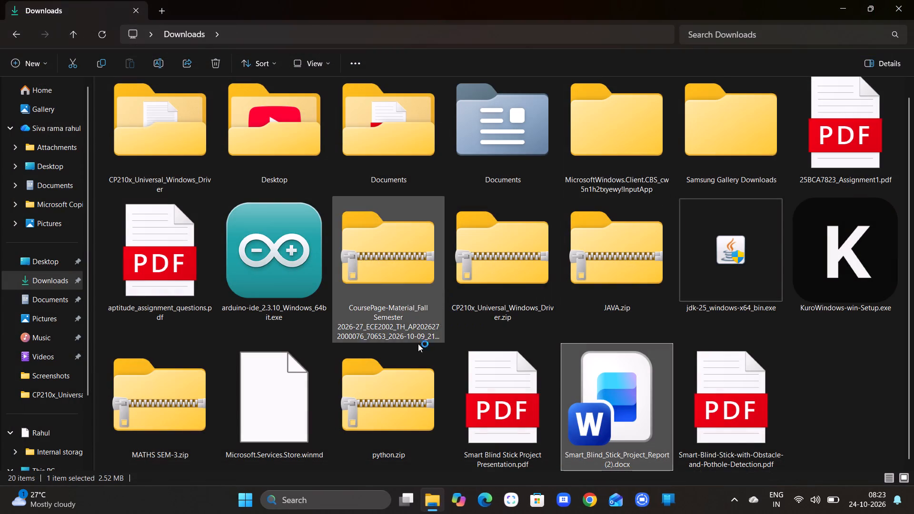
Close the Downloads folder window.
left_click(913, 0)
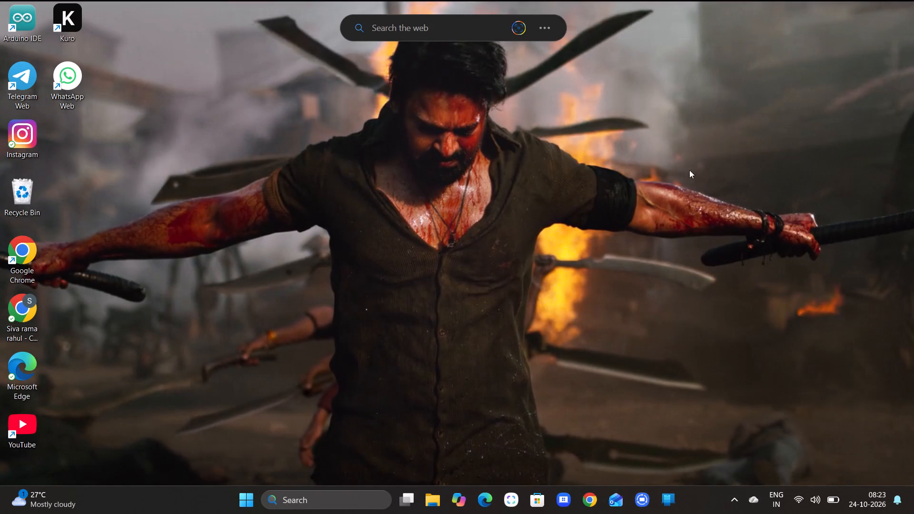